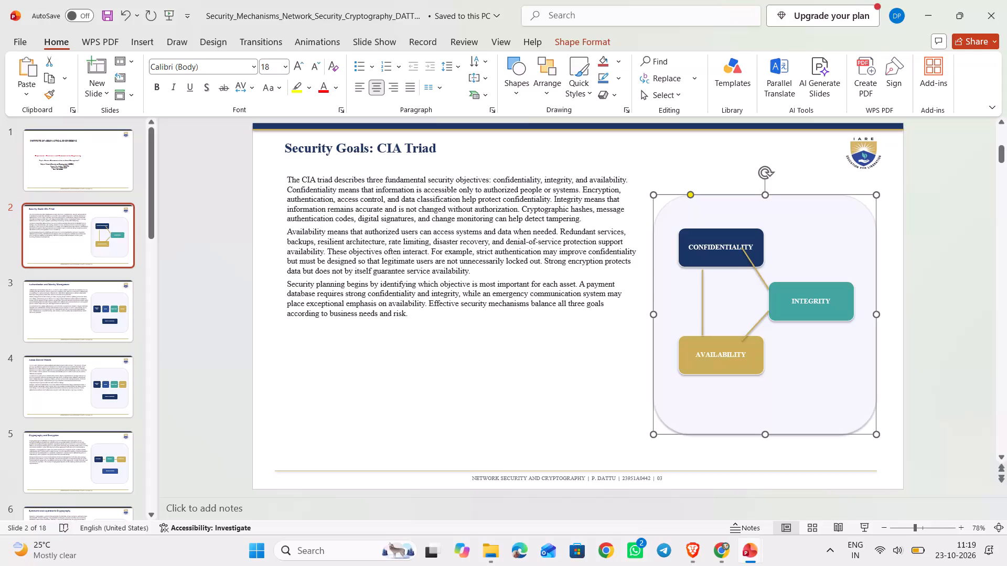
Replace the body text of the Concept of Steganography slide in the NETWORK SECURITY AAT 1.1 deck with the source deck's Authentication and Identity Management text.
left_click(65, 306)
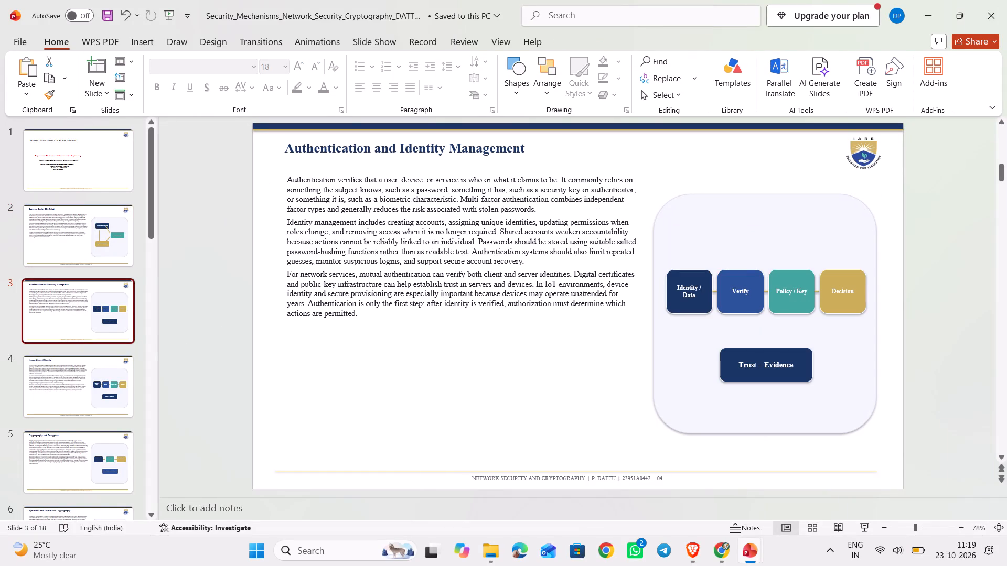
left_click(370, 250)
key("ctrl+a")
key("ctrl+c")
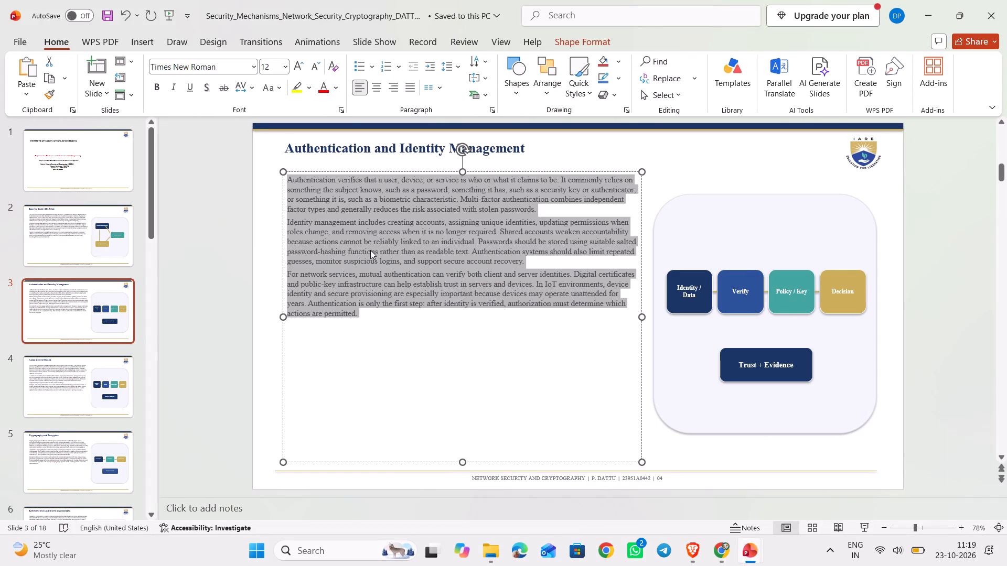
key("alt+Tab")
left_click(374, 262)
key("ctrl+a")
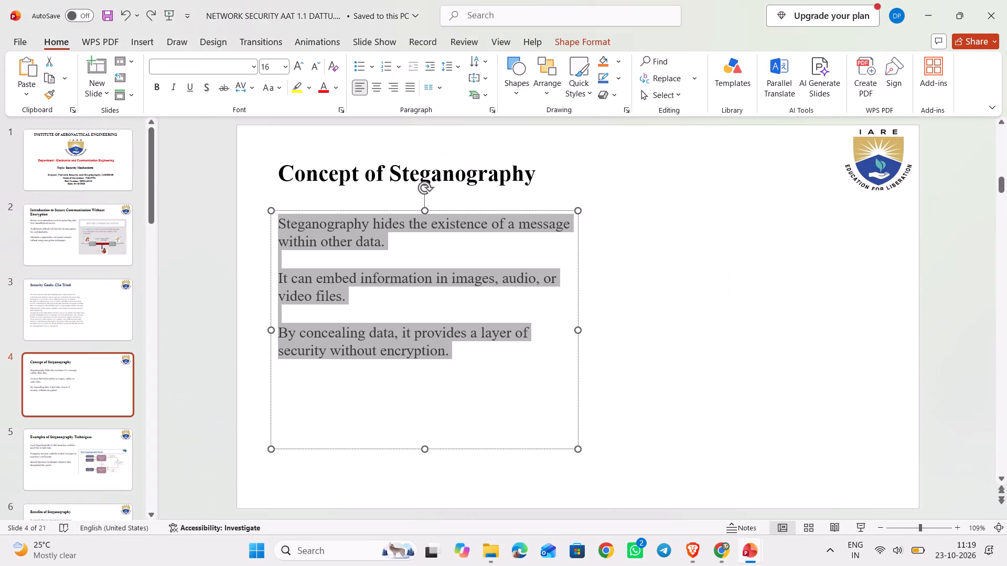
key("BackSpace")
key("ctrl+v")
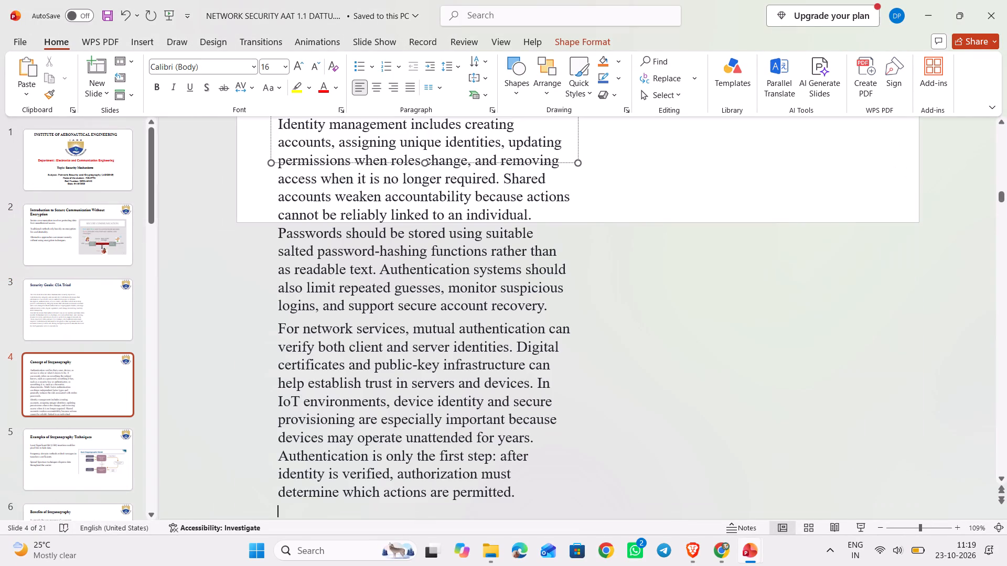
Set the pasted body text on the Concept of Steganography slide to font size 12.
key("ctrl+a")
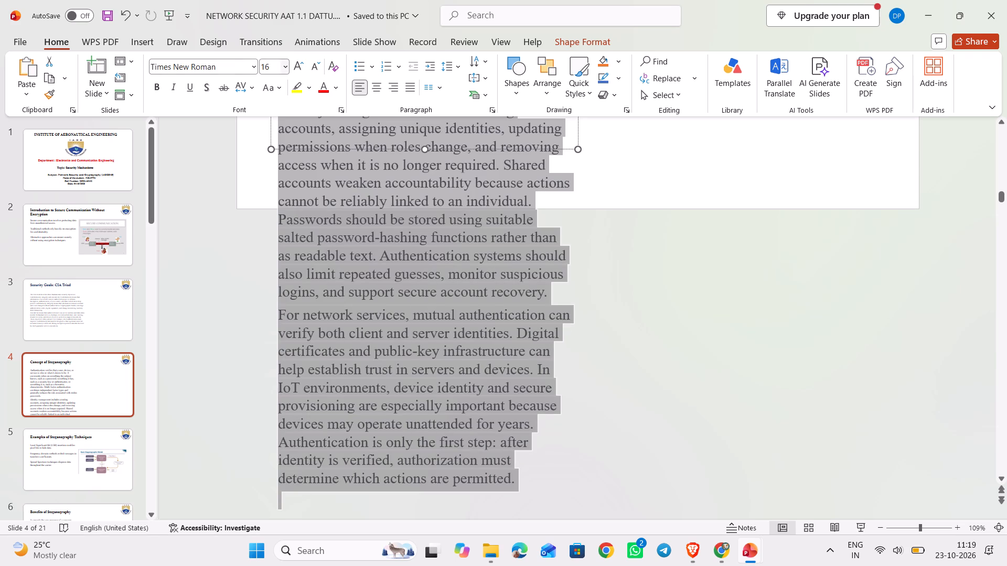
left_click(266, 69)
type("12")
key("Return")
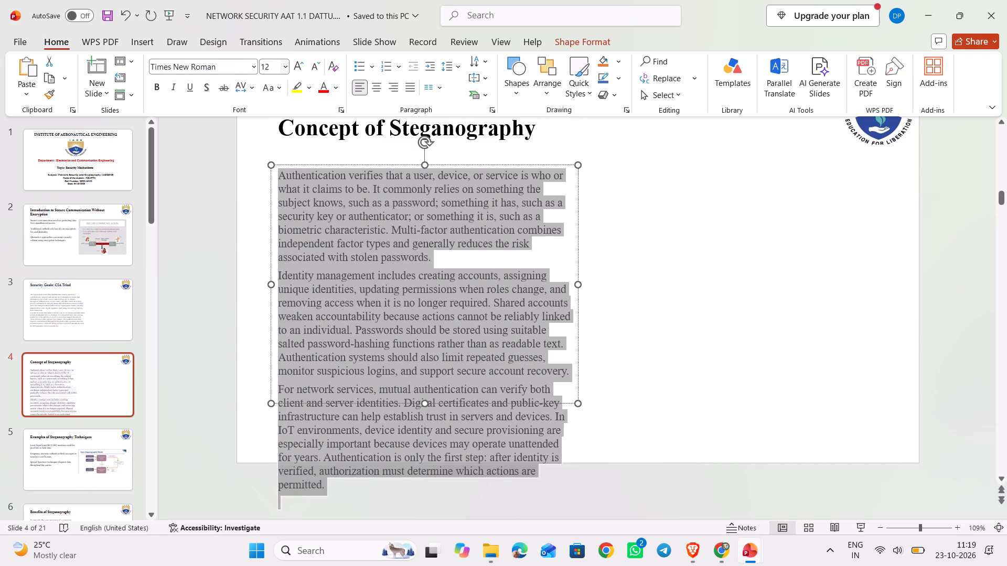
Enlarge the body text box, mainly in width, so all three authentication paragraphs fit on the slide.
left_click(579, 404)
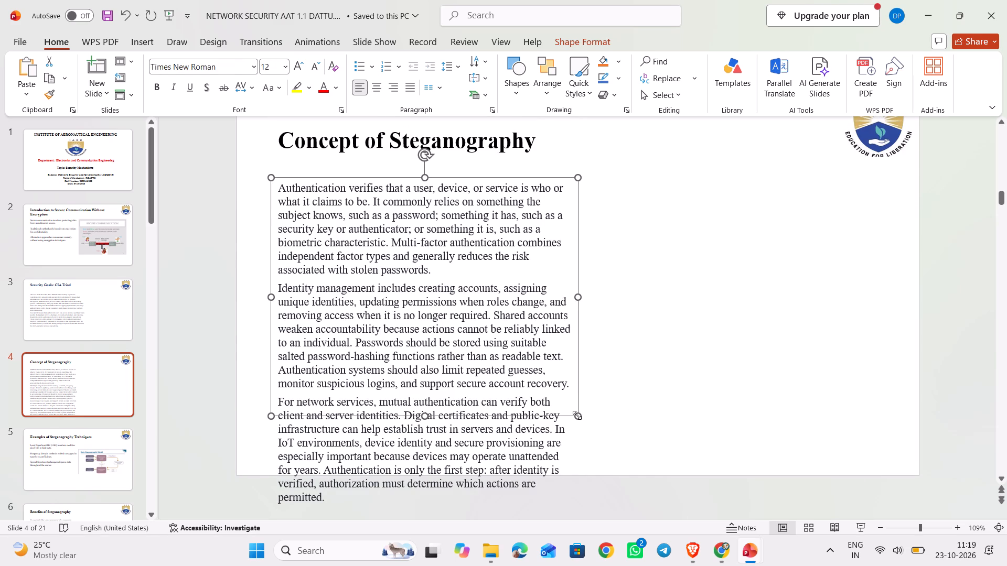
left_click_drag(577, 415, 699, 433)
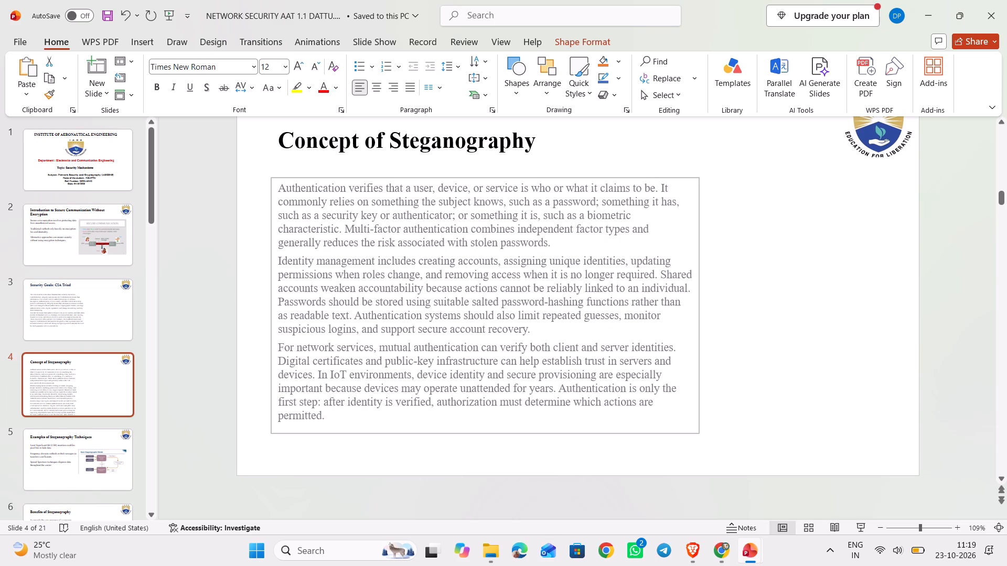
left_click_drag(699, 433, 699, 434)
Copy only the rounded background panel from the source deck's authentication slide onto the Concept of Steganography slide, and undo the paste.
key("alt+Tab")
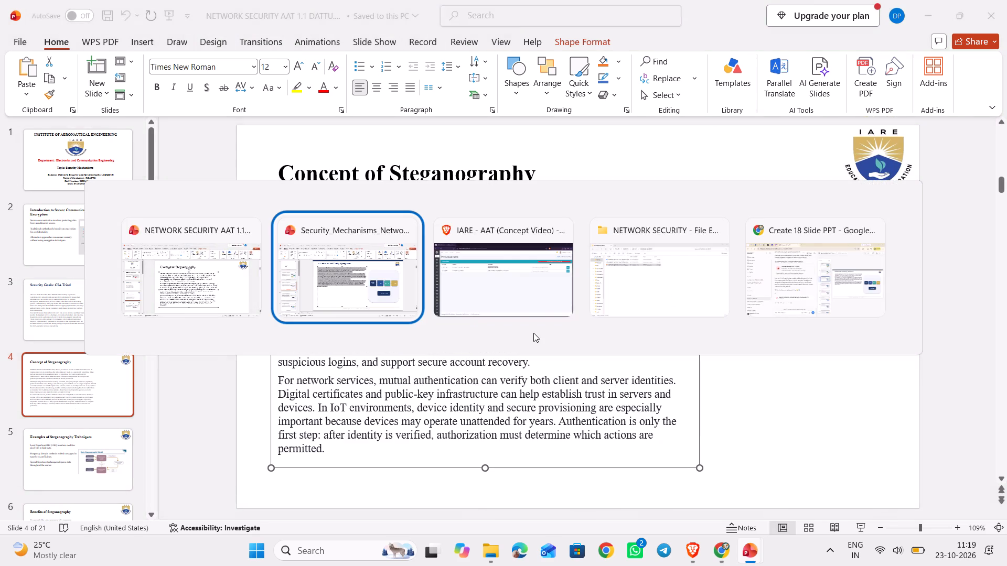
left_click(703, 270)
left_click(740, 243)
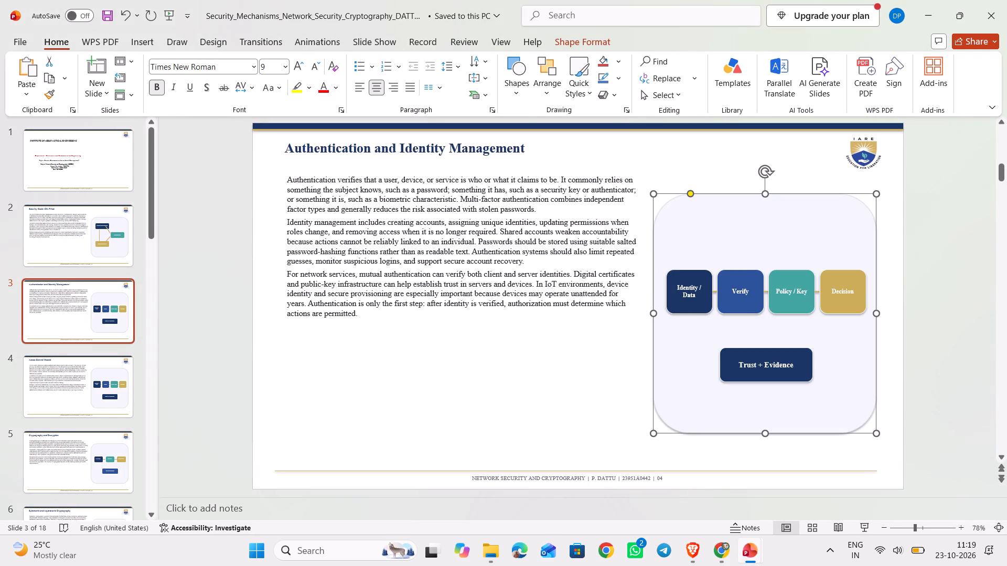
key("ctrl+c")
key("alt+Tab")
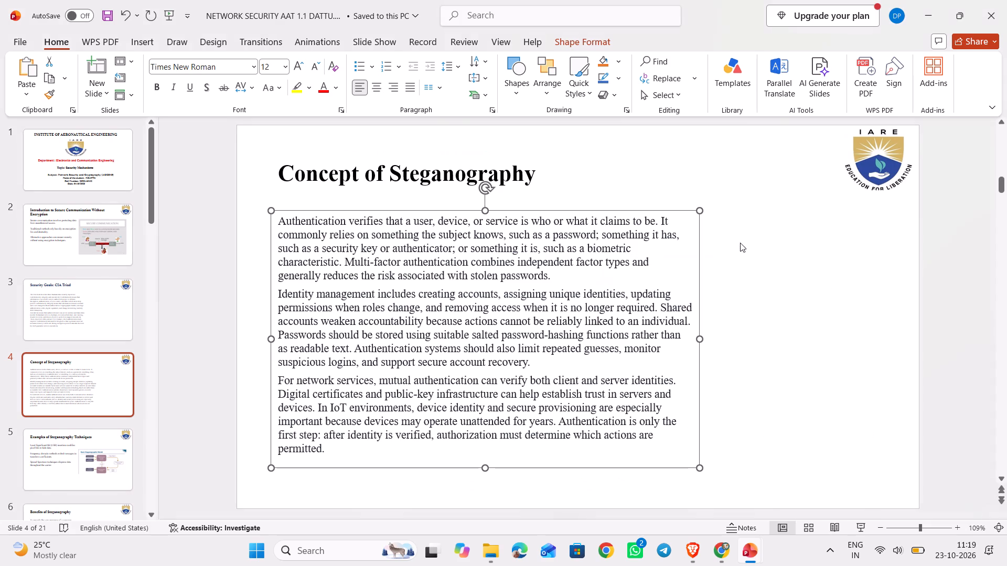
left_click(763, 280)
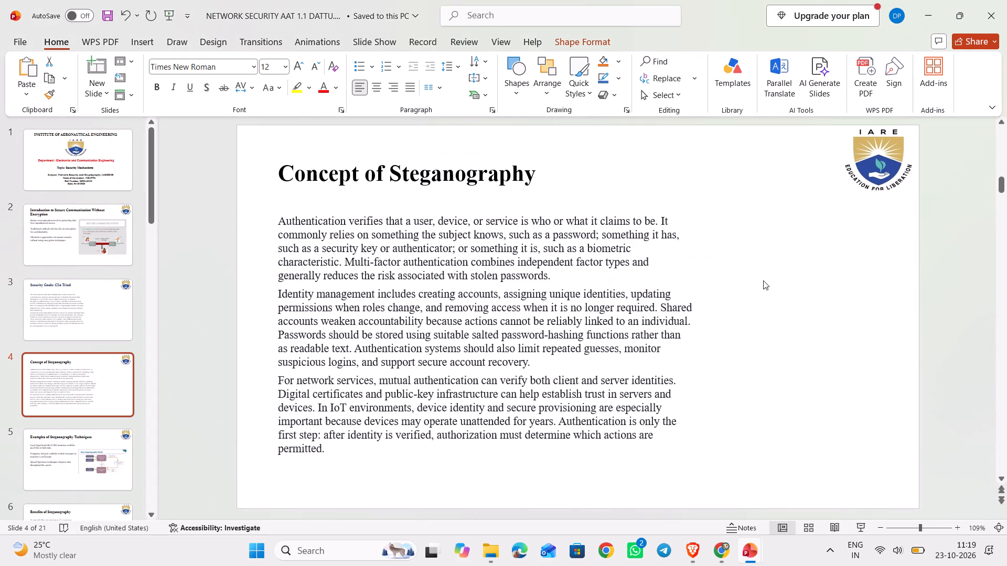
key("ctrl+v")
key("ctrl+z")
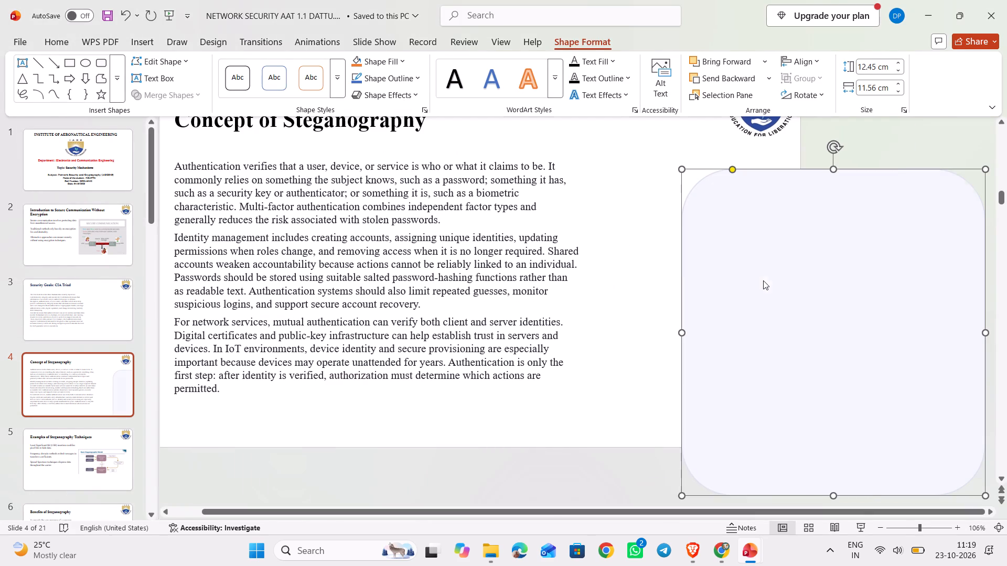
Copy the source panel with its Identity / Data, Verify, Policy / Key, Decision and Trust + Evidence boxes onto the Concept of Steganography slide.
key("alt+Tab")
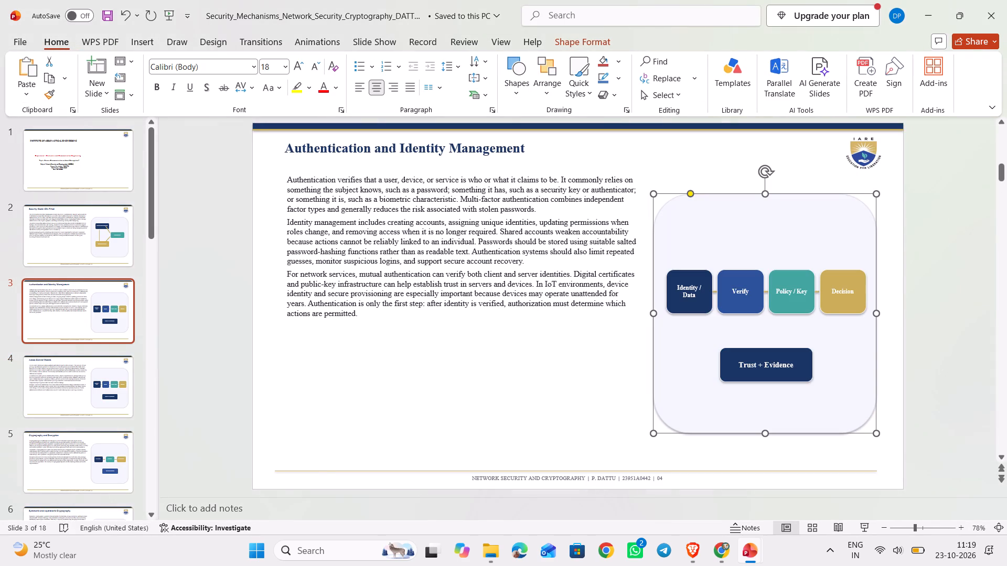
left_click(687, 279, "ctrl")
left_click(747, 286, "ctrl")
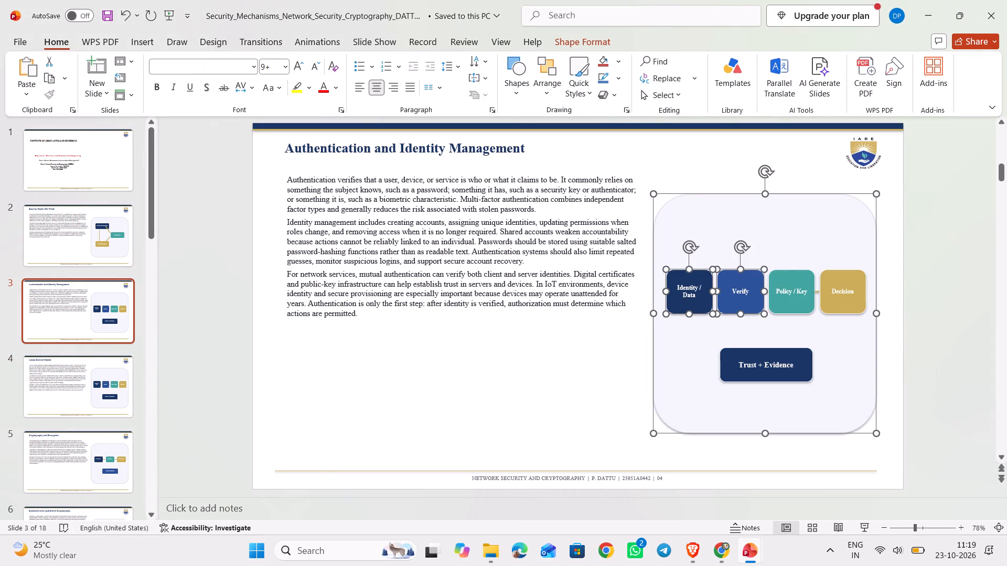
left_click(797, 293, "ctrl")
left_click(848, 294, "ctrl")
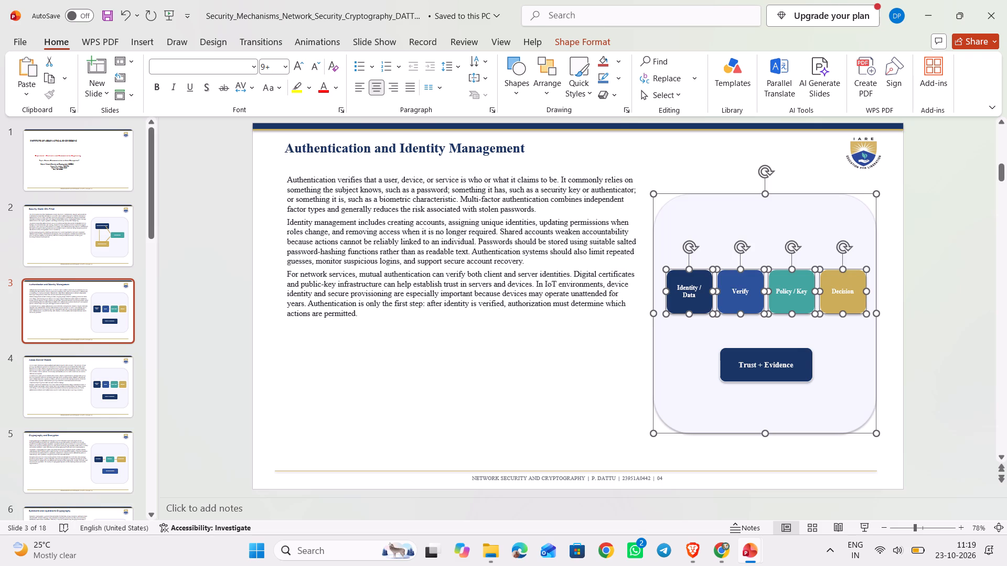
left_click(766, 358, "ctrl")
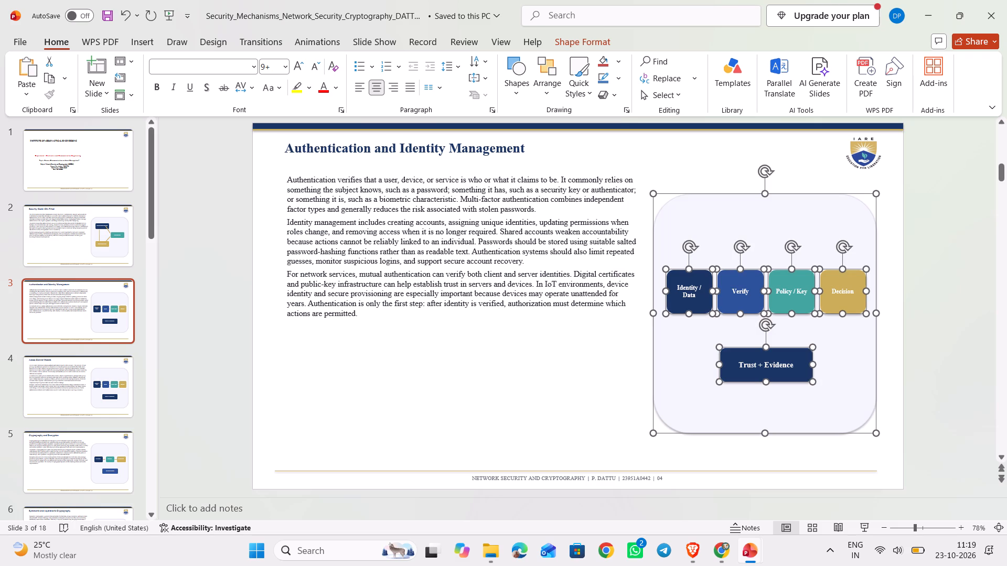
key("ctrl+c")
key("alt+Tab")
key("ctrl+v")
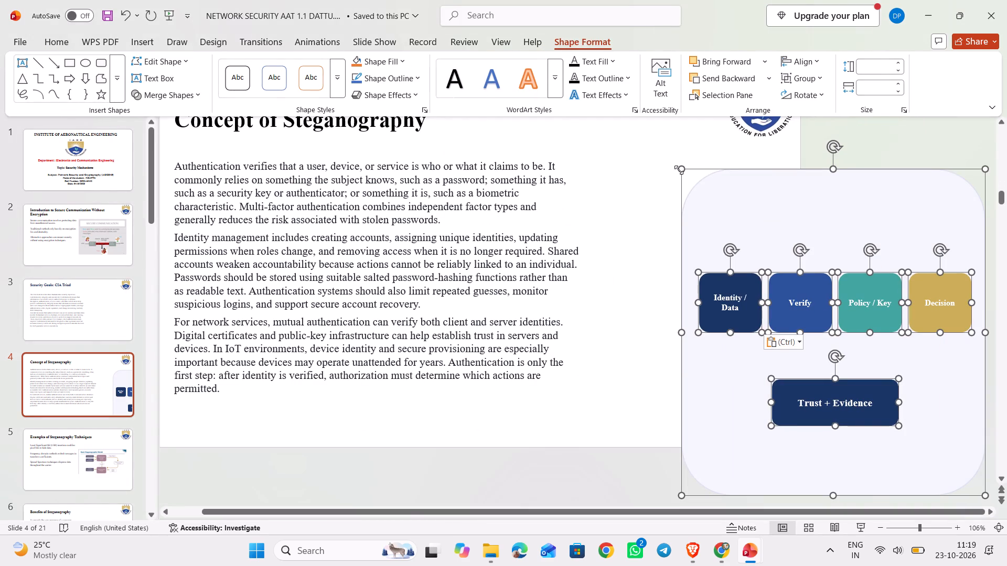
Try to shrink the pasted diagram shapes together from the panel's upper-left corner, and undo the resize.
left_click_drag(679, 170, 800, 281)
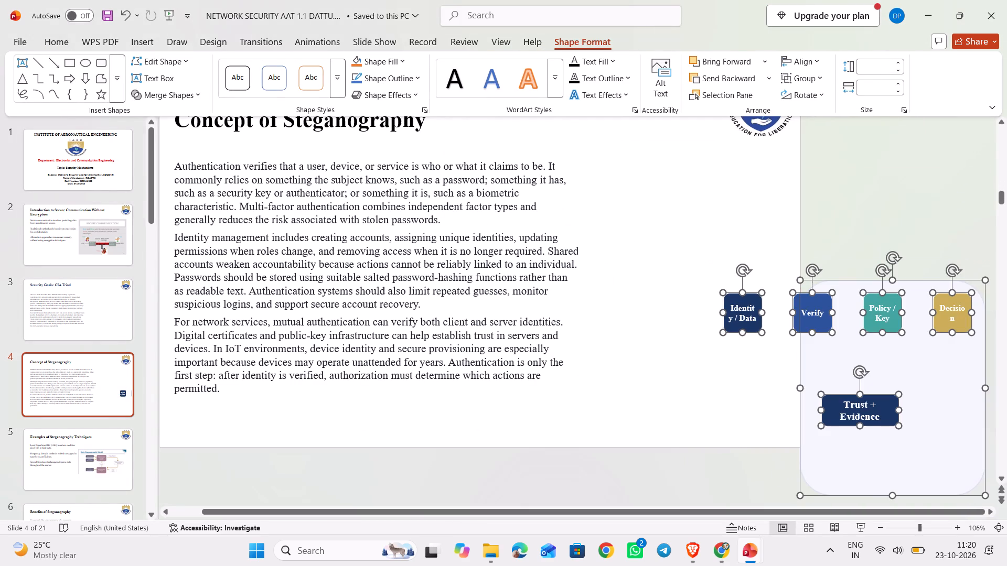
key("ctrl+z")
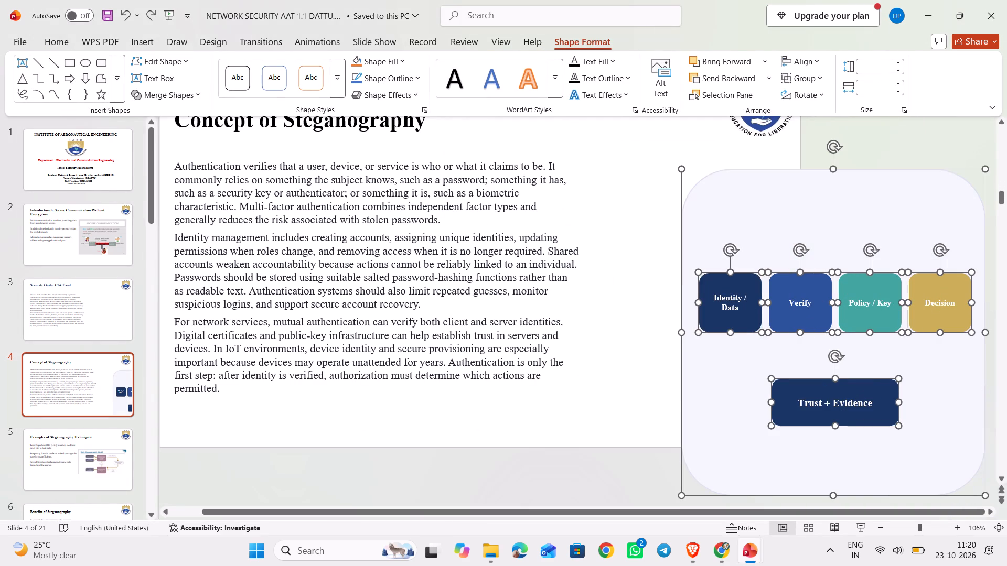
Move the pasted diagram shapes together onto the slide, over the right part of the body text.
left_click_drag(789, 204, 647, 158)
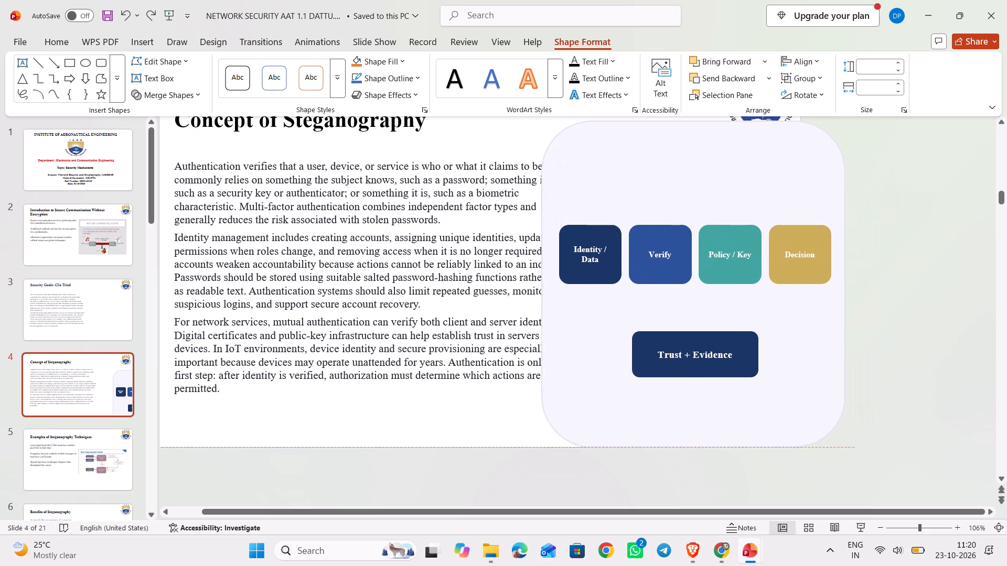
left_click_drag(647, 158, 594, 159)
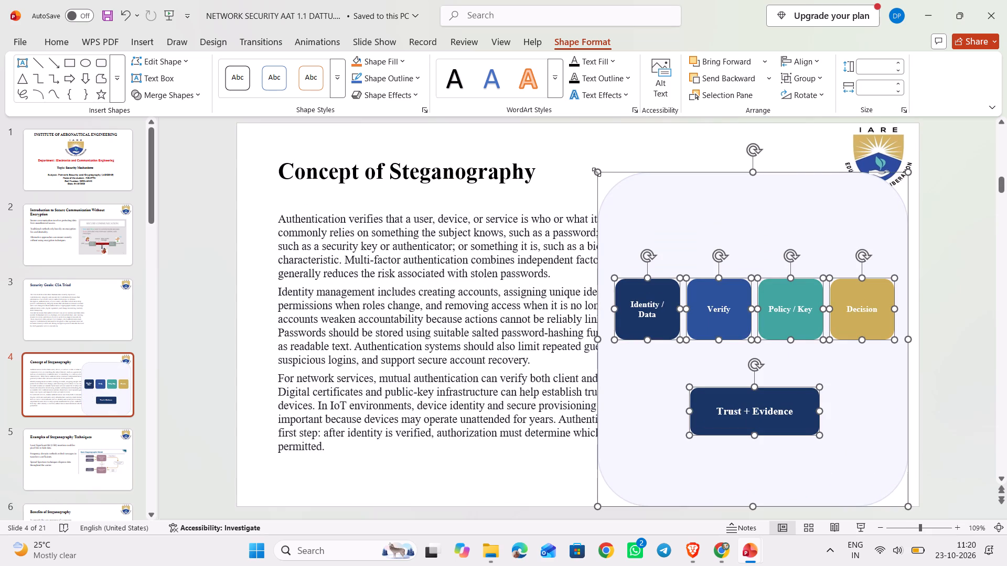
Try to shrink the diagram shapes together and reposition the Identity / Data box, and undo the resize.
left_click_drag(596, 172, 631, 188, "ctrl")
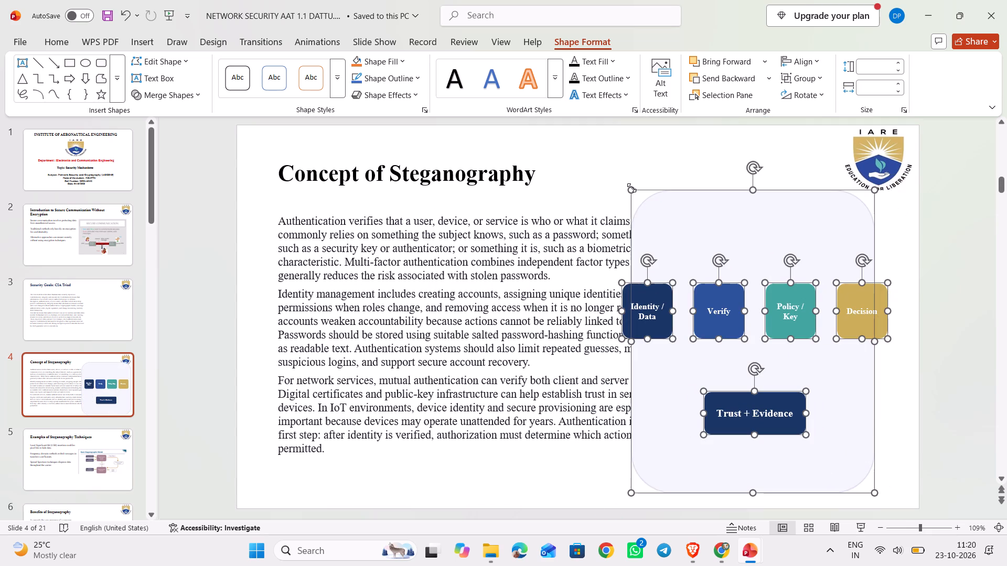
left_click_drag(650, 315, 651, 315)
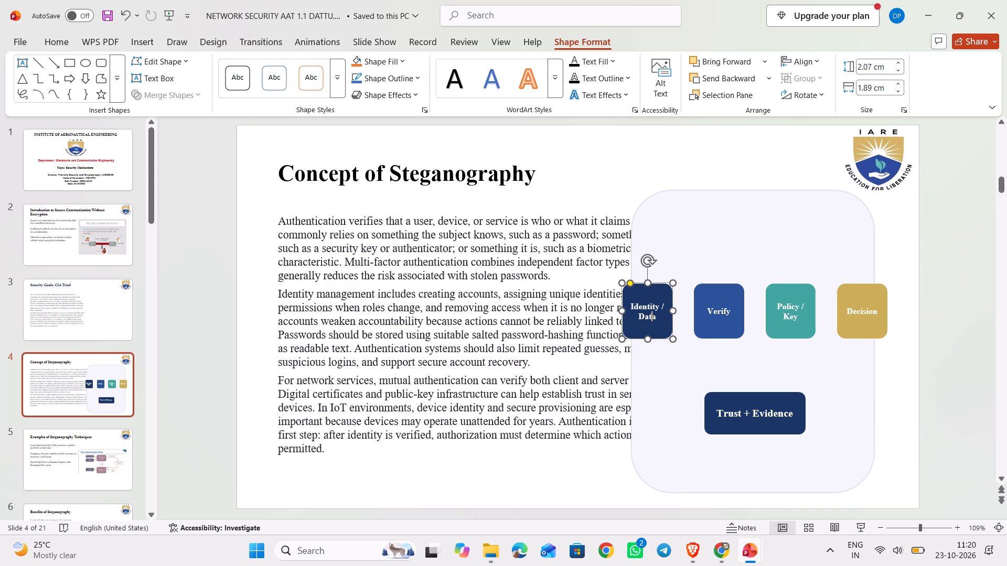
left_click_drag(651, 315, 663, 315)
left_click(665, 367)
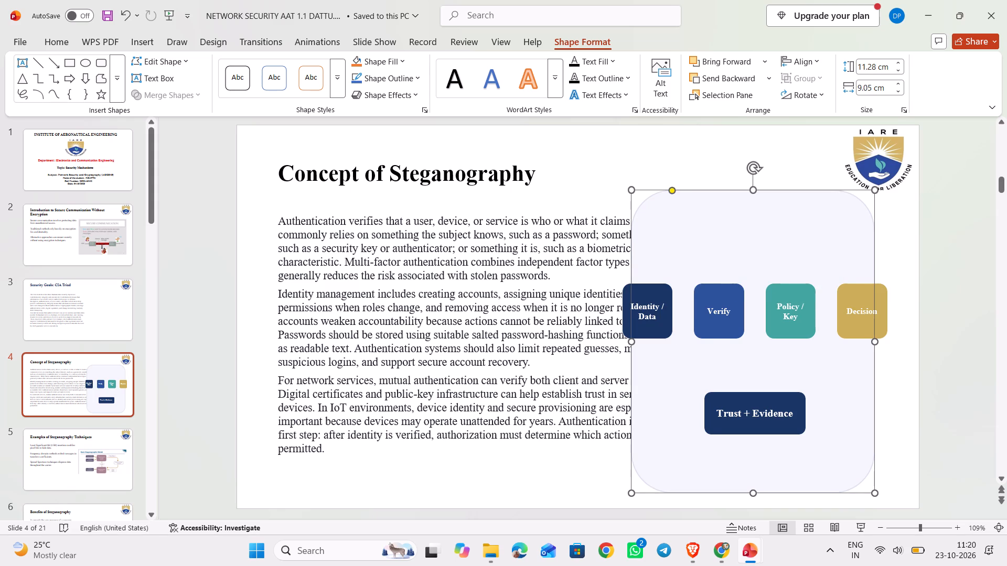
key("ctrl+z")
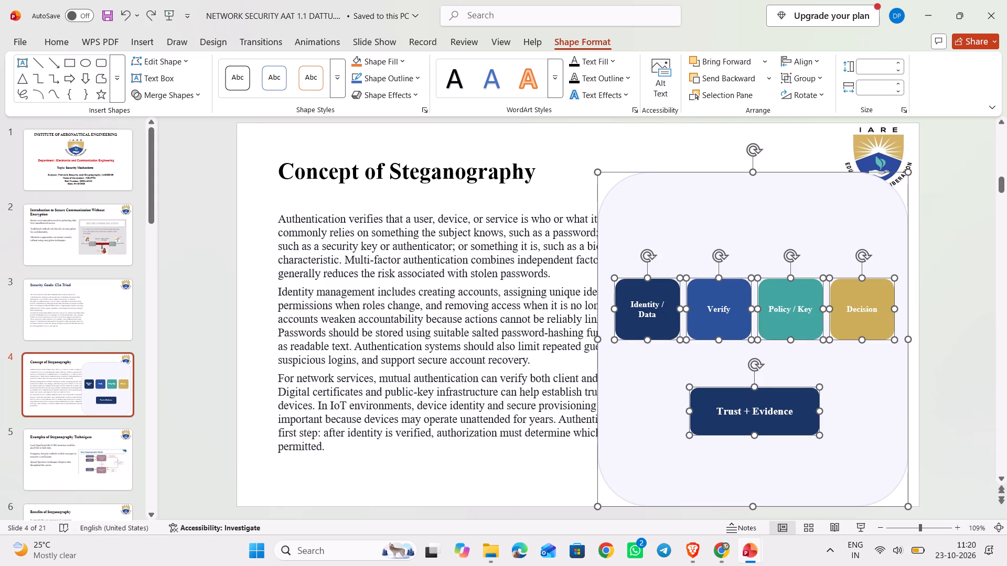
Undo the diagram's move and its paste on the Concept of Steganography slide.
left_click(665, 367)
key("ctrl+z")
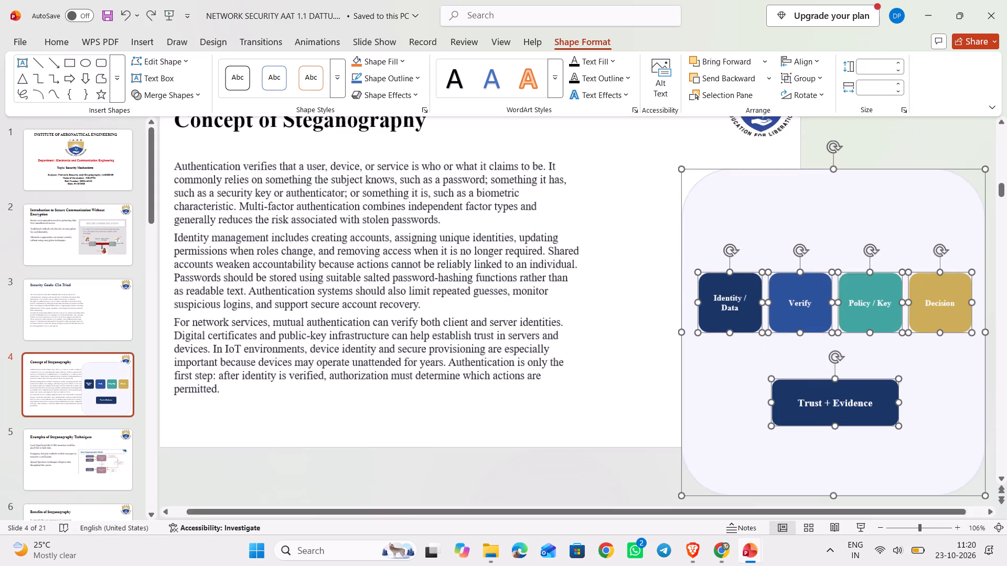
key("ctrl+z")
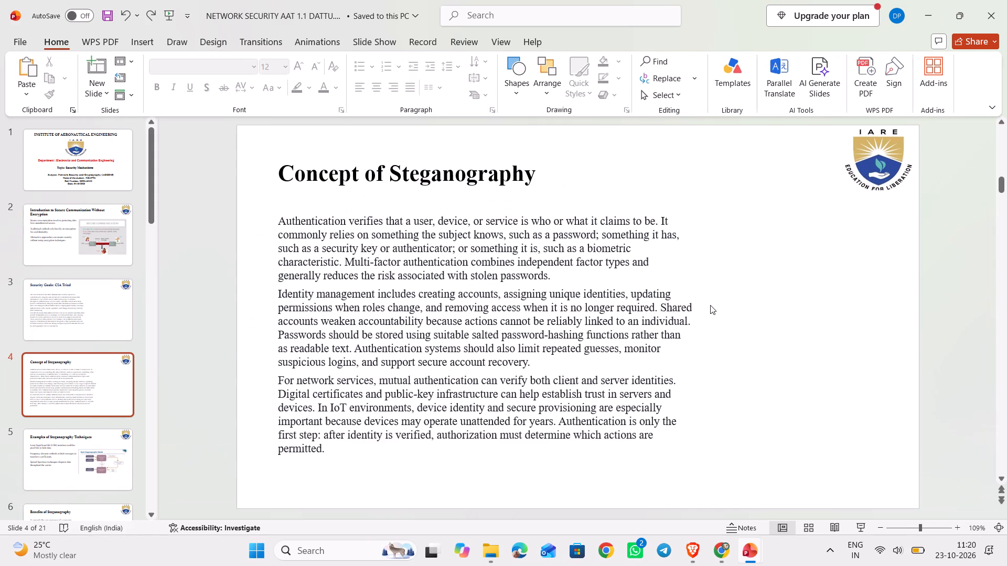
Add the three connectors between the boxes to the diagram selection in the security mechanisms deck and paste everything onto the Concept of Steganography slide.
key("alt+Tab")
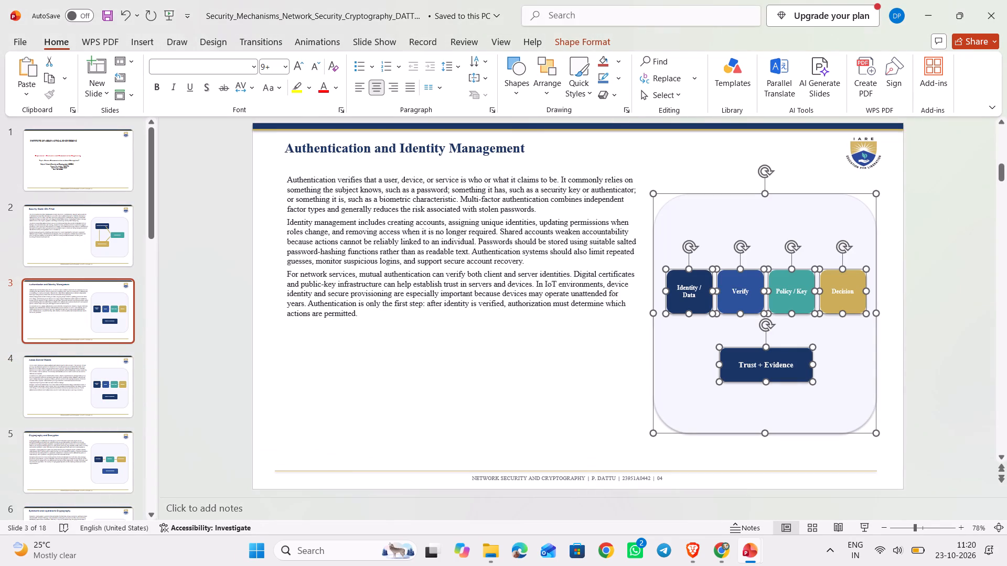
scroll(756, 279, "up", 4, "ctrl")
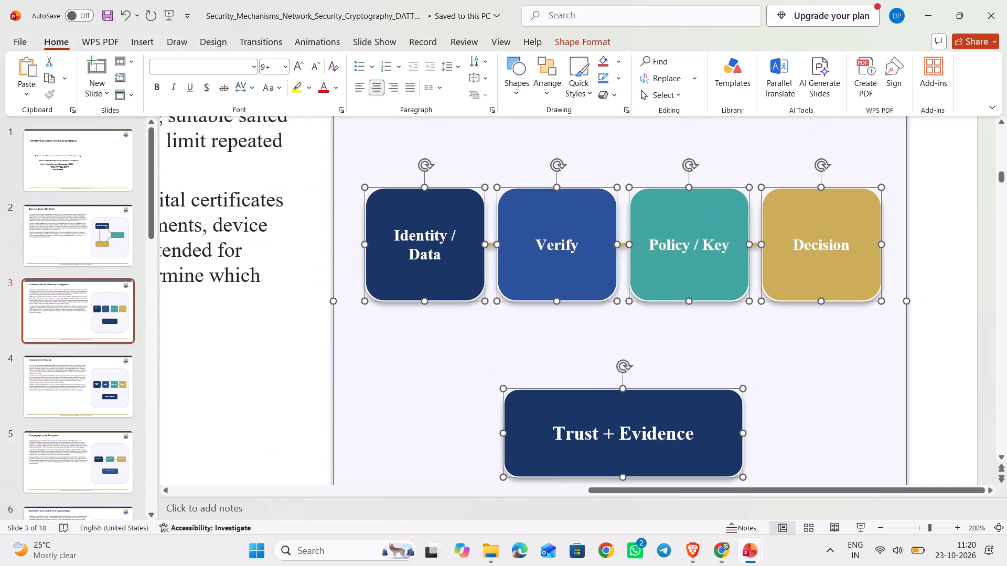
left_click(490, 244, "ctrl")
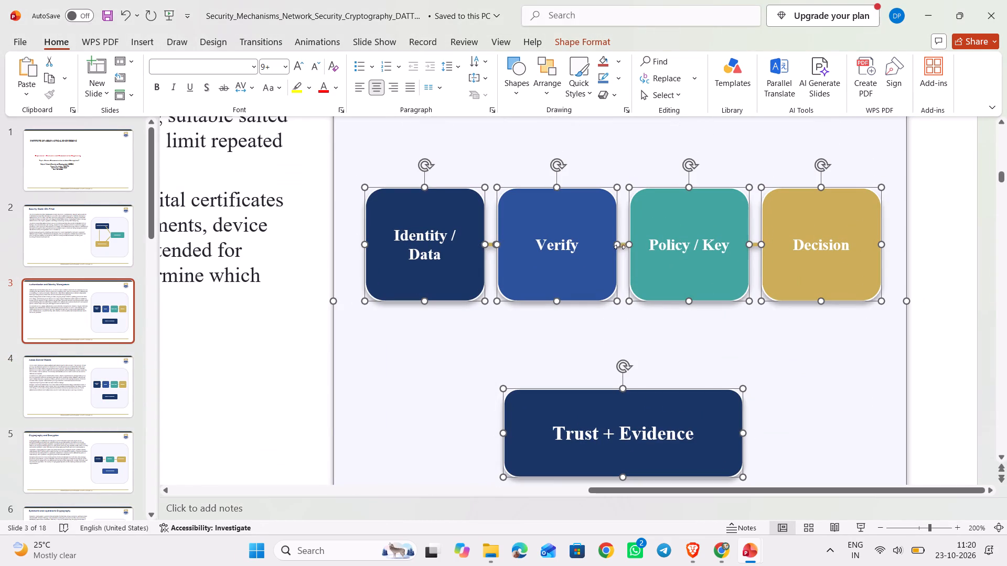
left_click(624, 243, "ctrl")
left_click(755, 246, "ctrl")
scroll(755, 246, "down", 5, "ctrl")
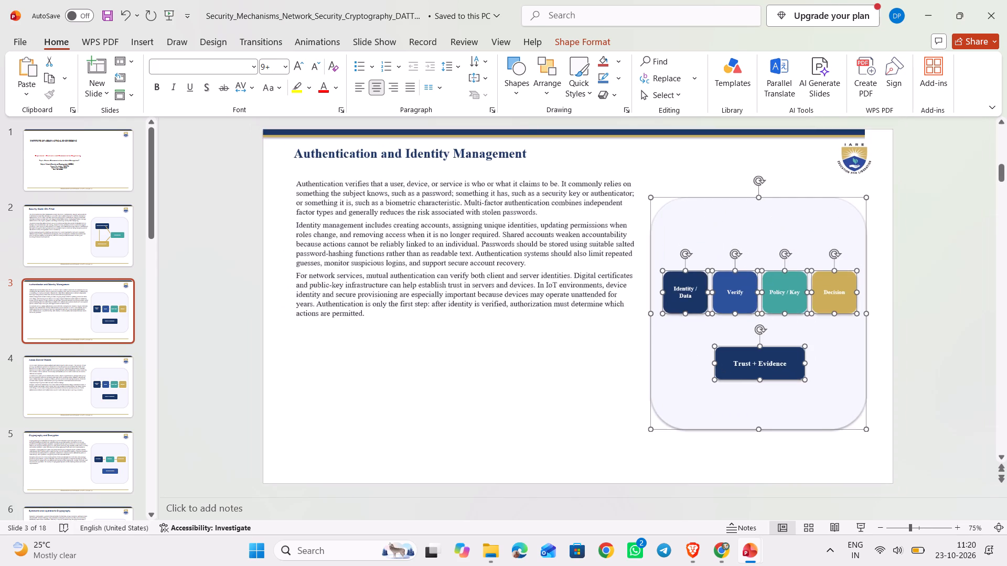
key("ctrl+c")
key("ctrl+c")
key("alt+Tab")
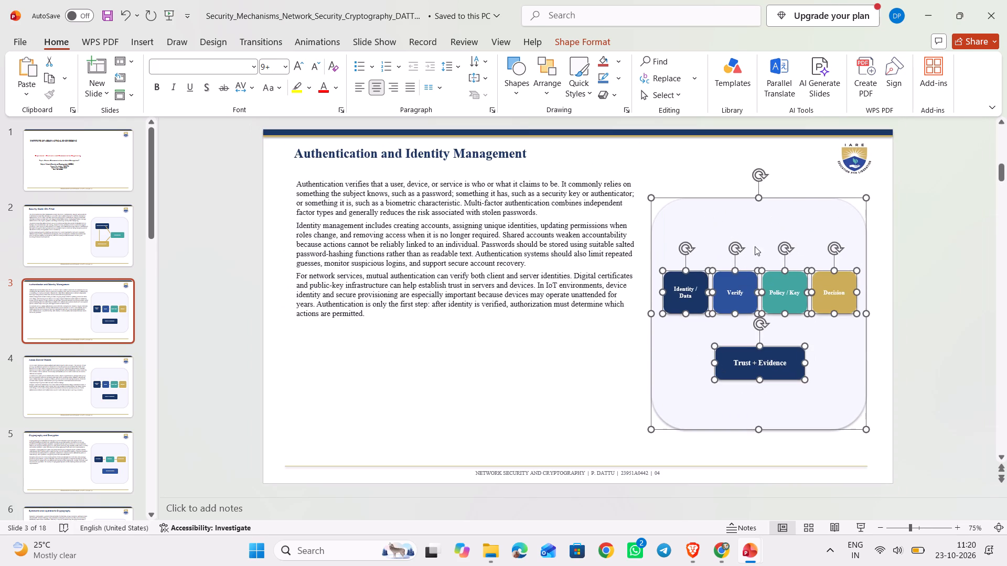
key("ctrl+v")
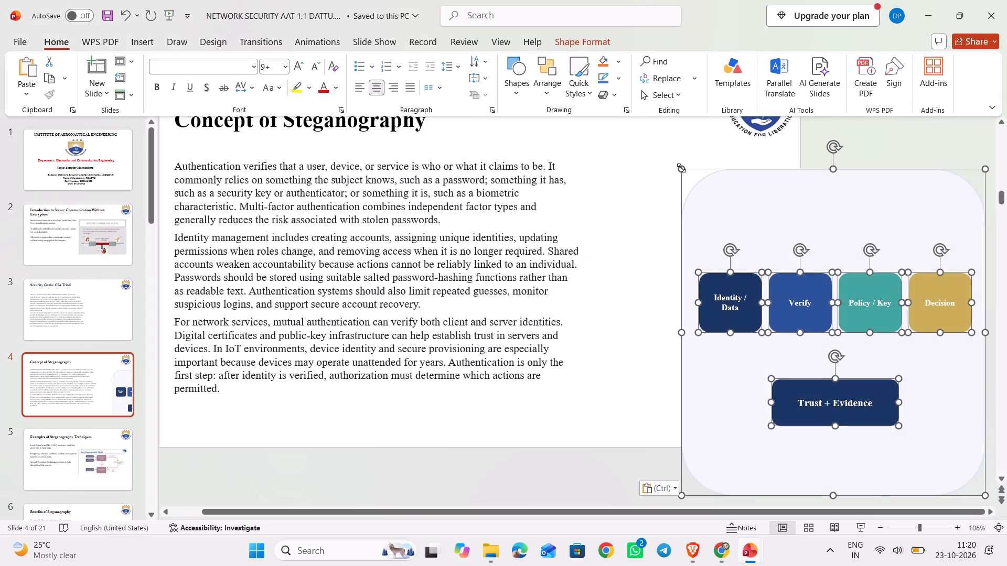
Shrink the pasted diagram shapes together, slightly from the panel's upper-left corner and more from its bottom edge.
left_click_drag(681, 168, 694, 176)
left_click_drag(681, 167, 684, 187)
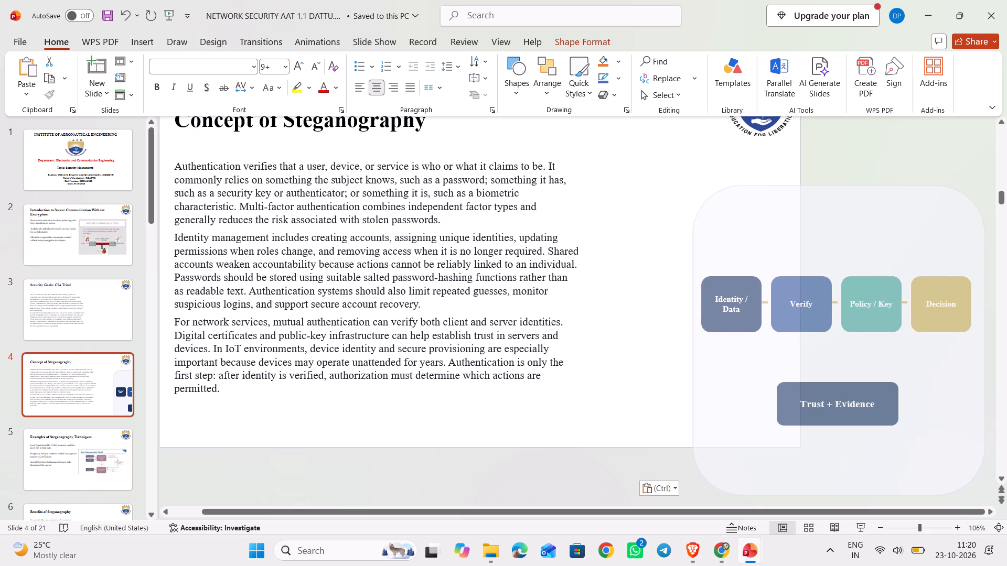
left_click_drag(684, 187, 689, 189)
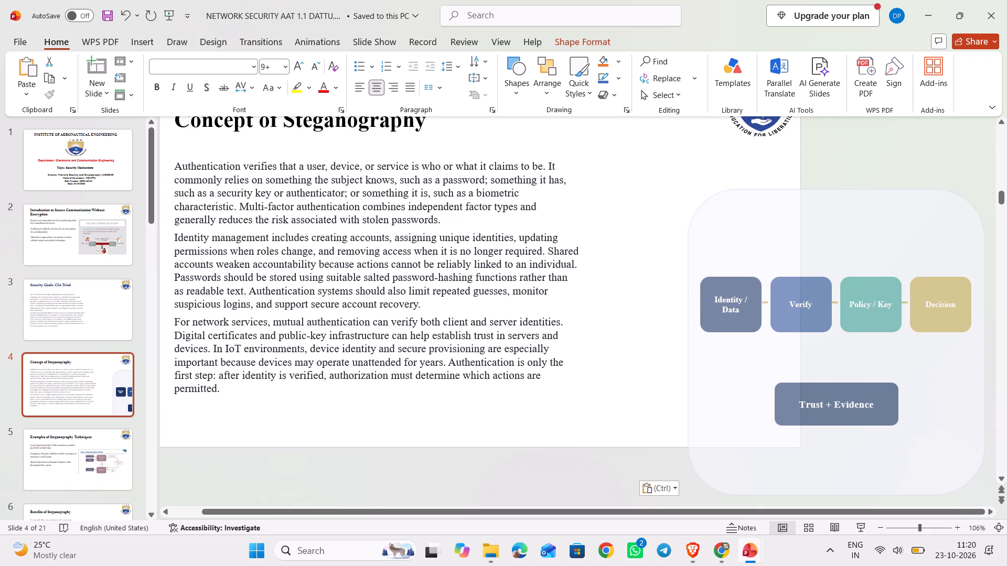
left_click_drag(689, 189, 690, 191)
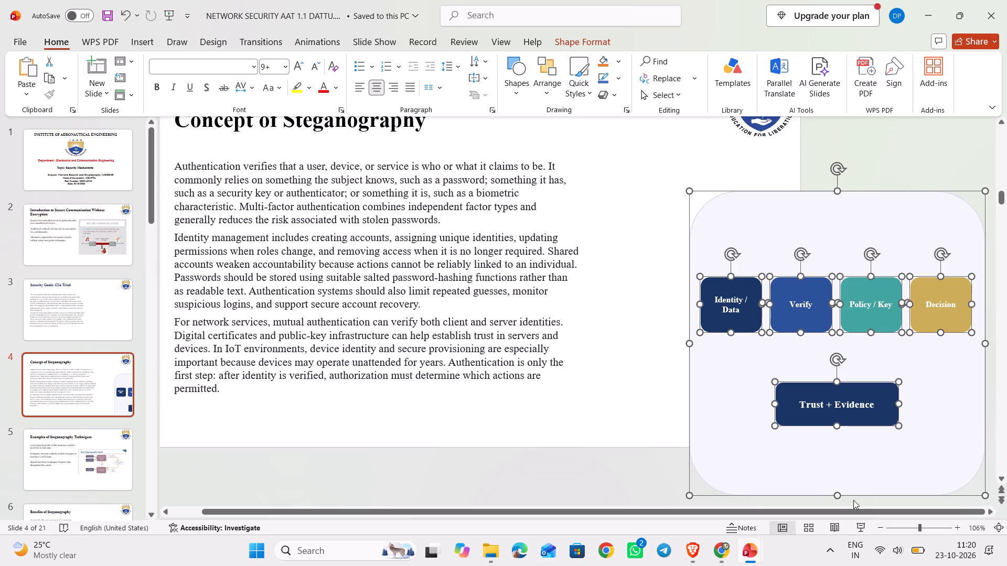
left_click_drag(838, 496, 839, 484)
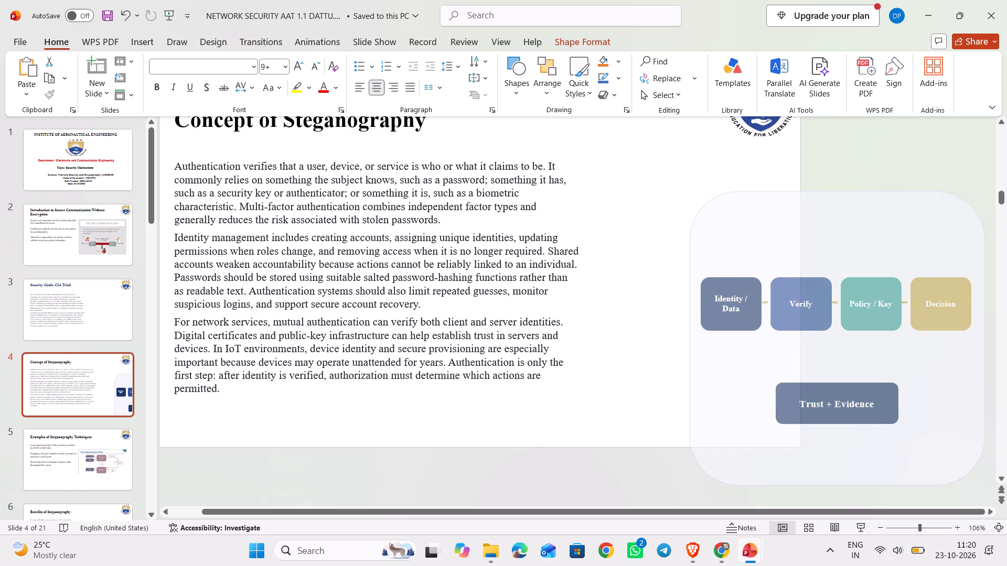
left_click_drag(839, 484, 851, 441)
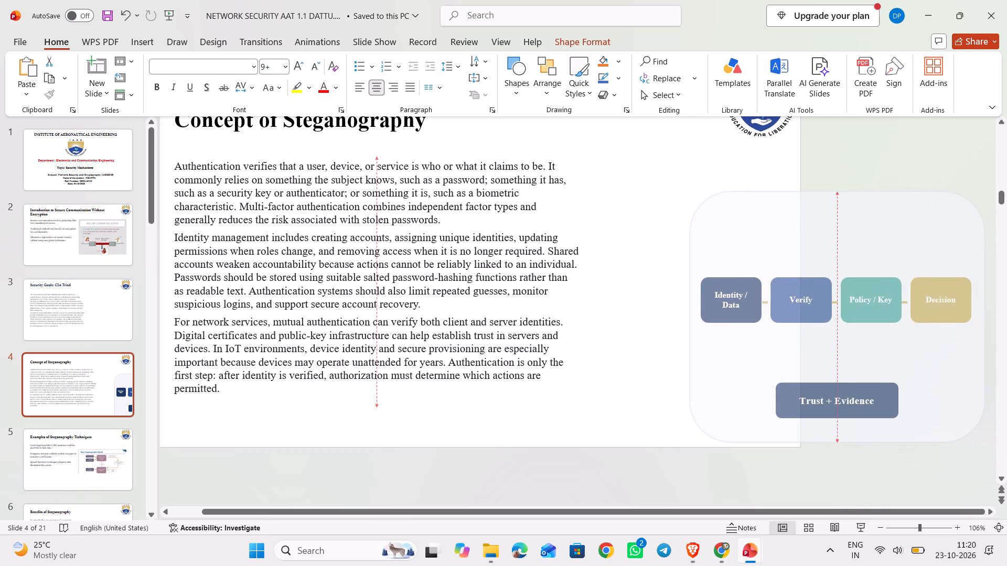
left_click_drag(851, 441, 851, 441)
Move the diagram shapes together onto the slide, aligning the panel with the slide's right edge below the logo.
left_click_drag(845, 260, 776, 259)
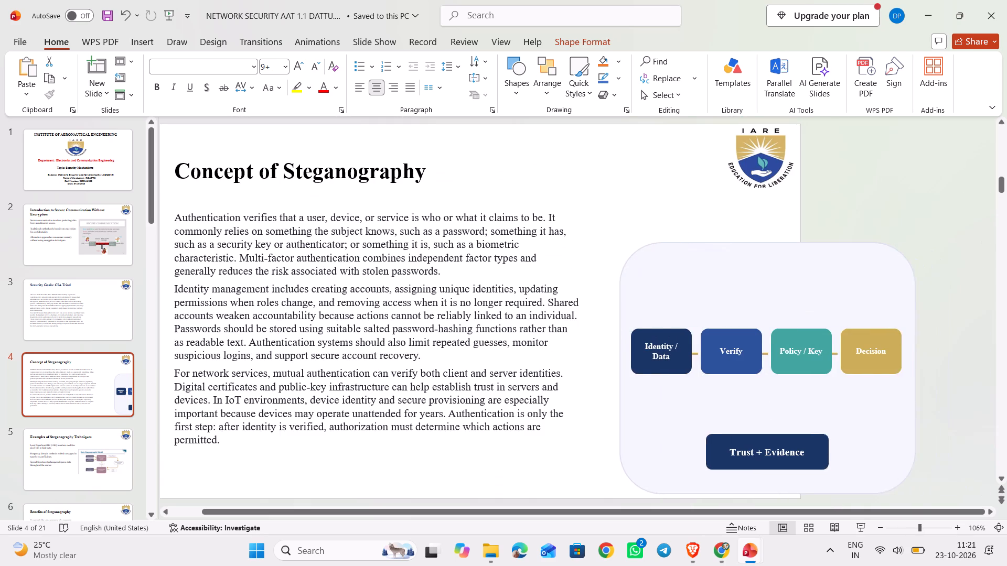
left_click_drag(776, 259, 660, 225)
Delete the end of the last body paragraph, from "In IoT environments" through "permitted.".
left_click(495, 308)
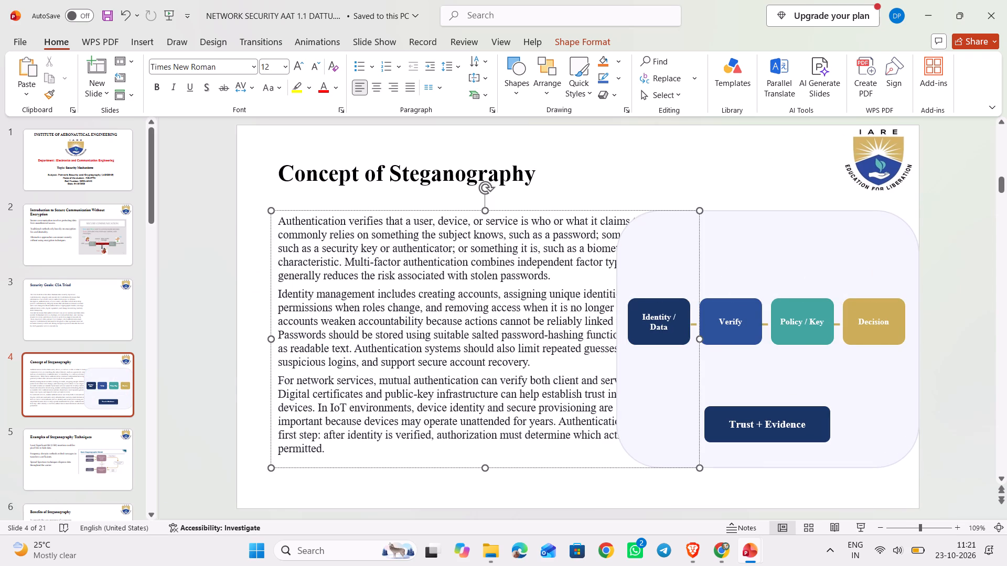
left_click_drag(277, 376, 305, 409)
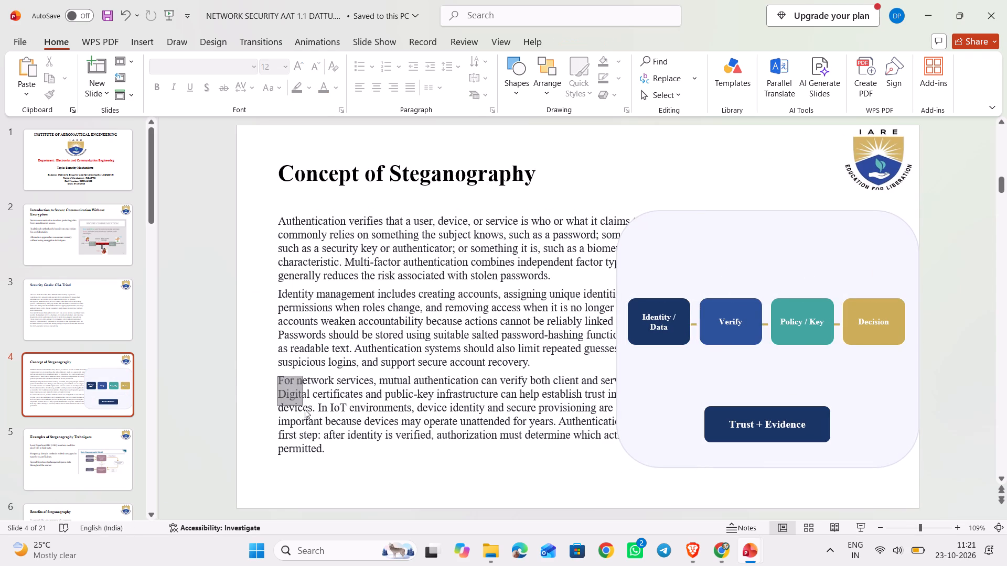
left_click_drag(305, 409, 307, 412)
left_click(335, 454)
left_click_drag(332, 452, 326, 429)
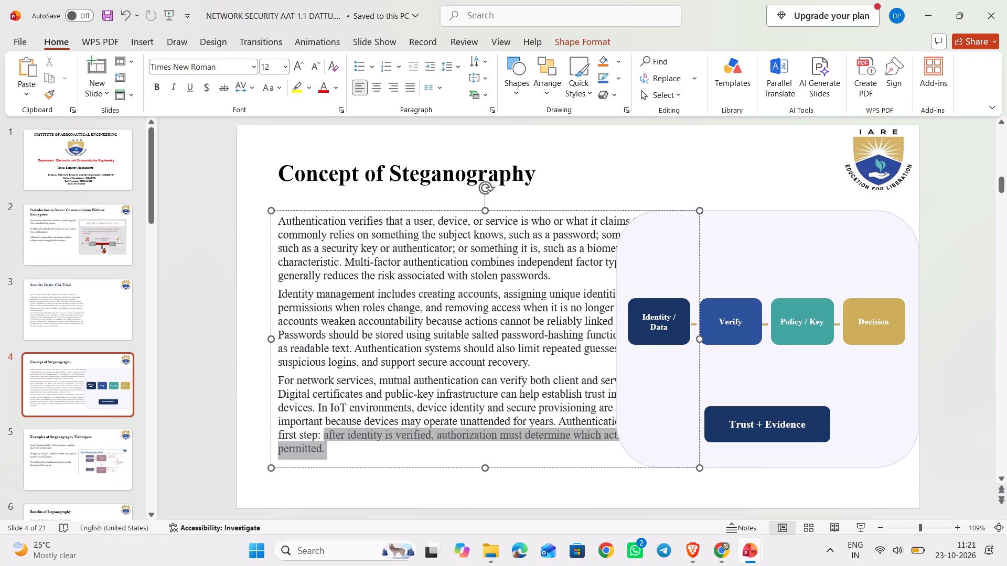
left_click_drag(326, 429, 318, 410)
key("BackSpace")
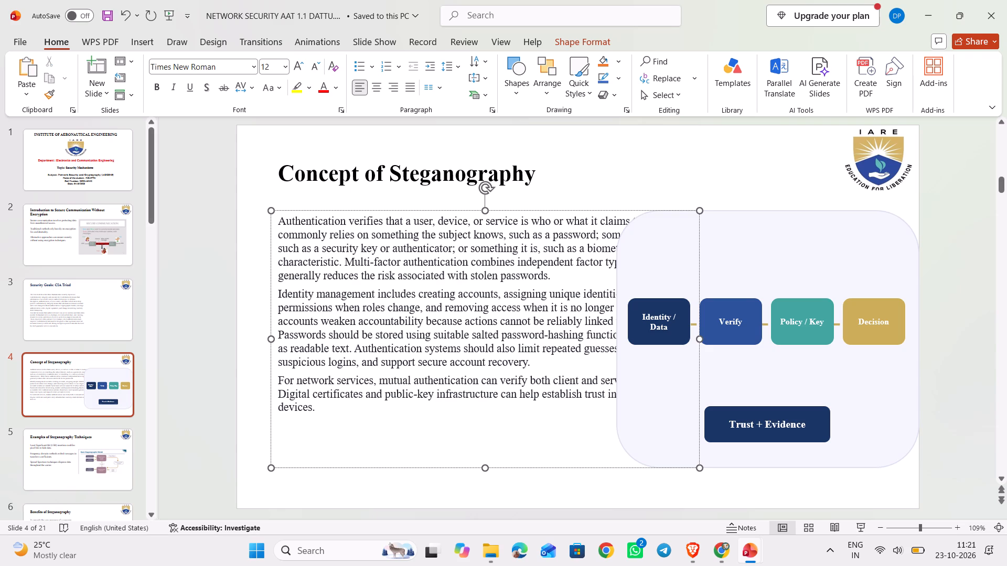
Narrow the body text box from its right edge so the text ends just before the diagram panel.
left_click_drag(698, 339, 604, 358)
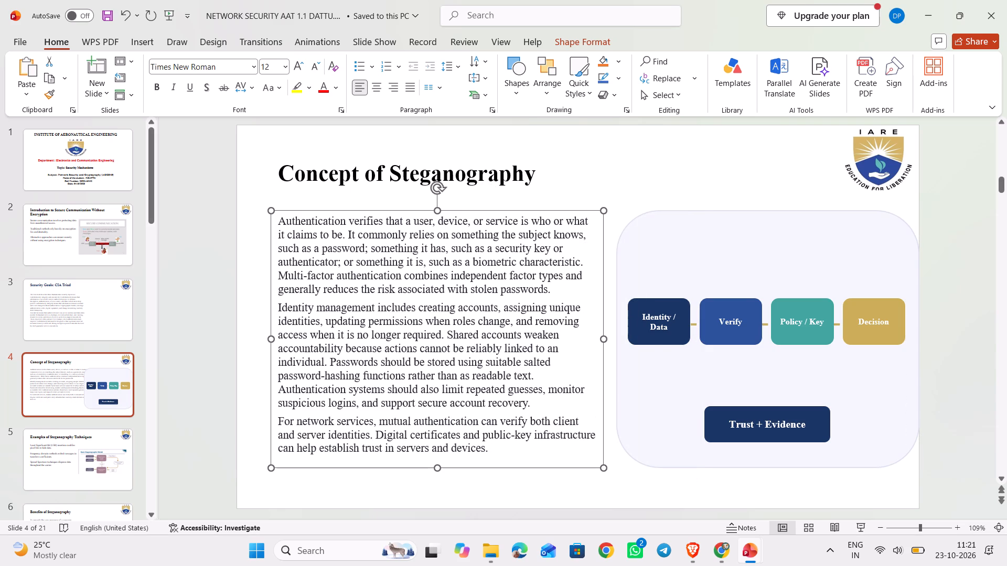
left_click(767, 485)
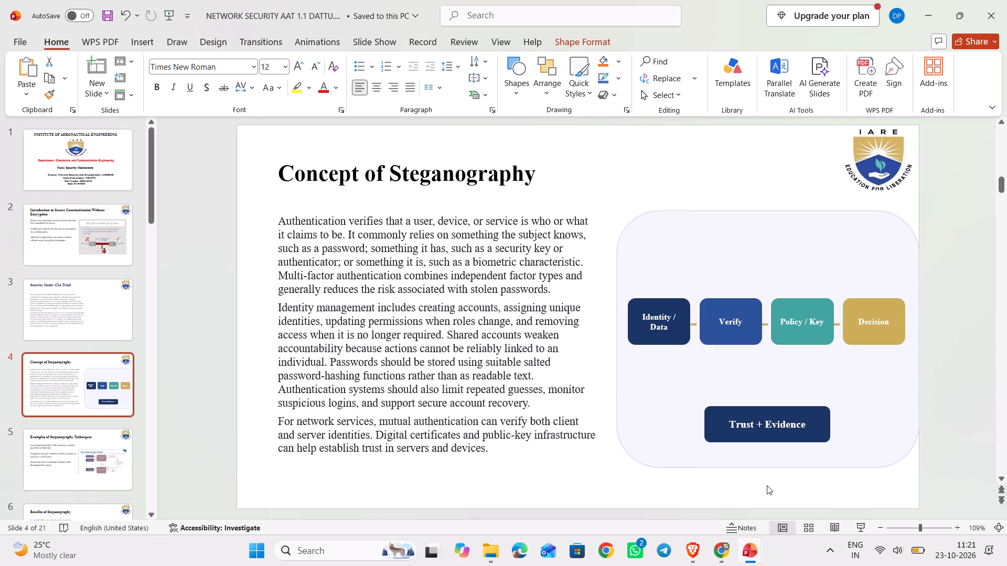
key("Down")
key("Up")
Replace the Concept of Steganography title with "Authentication and Identity Management", copied from the security mechanisms deck.
key("alt+Tab")
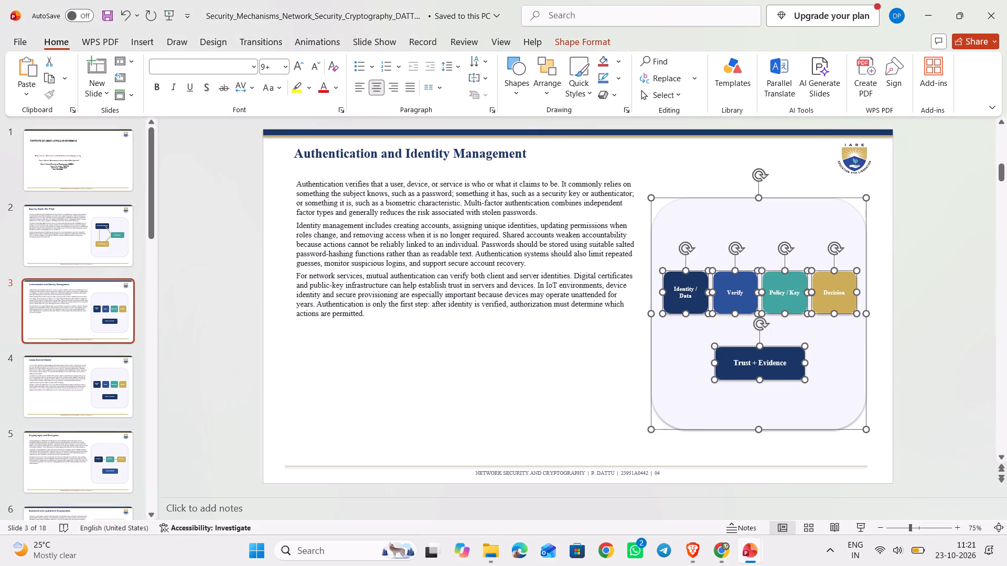
left_click(436, 150)
key("ctrl+a")
key("ctrl+c")
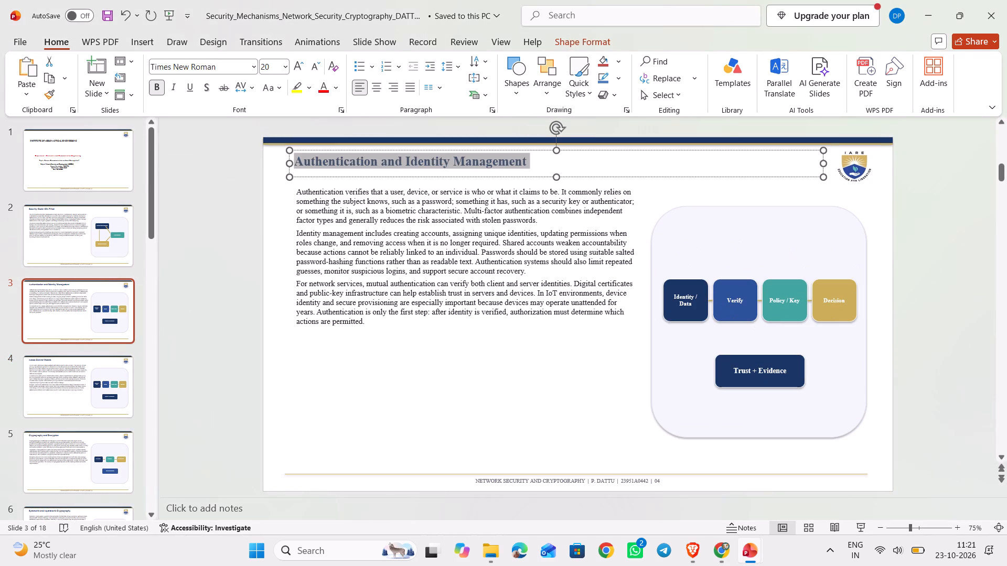
left_click(436, 150)
key("alt+Tab")
left_click(357, 173)
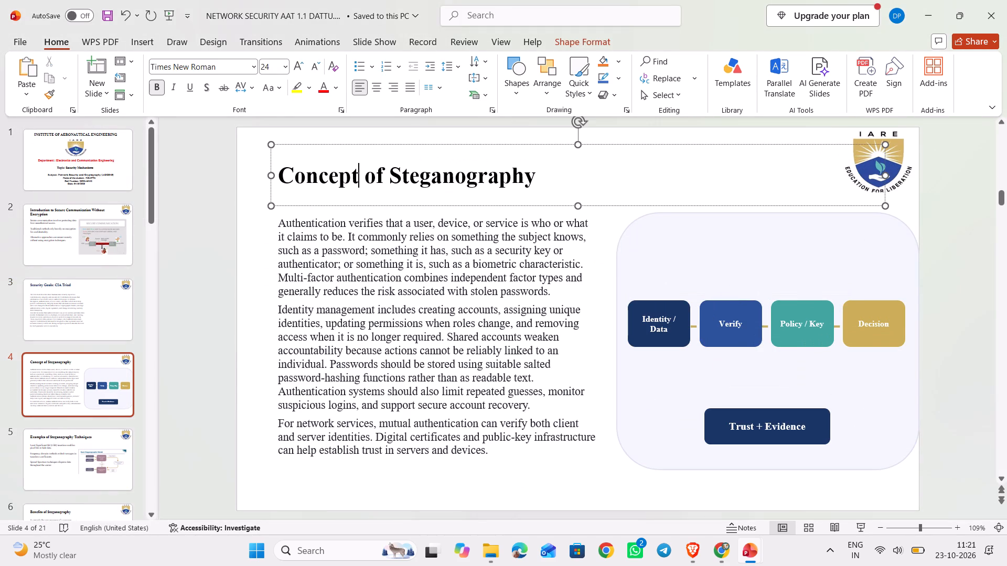
key("ctrl+a")
key("BackSpace")
key("ctrl+v")
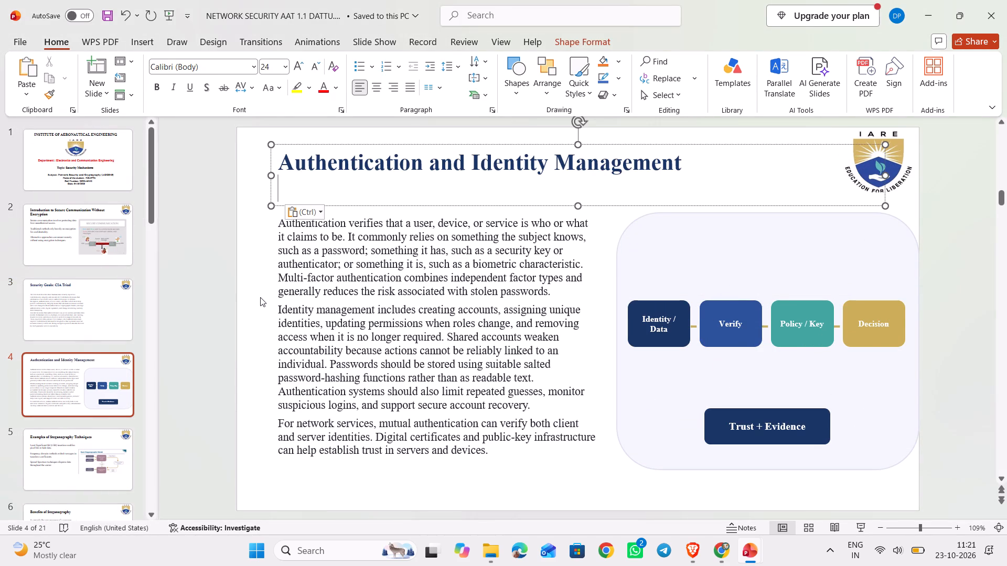
left_click(260, 297)
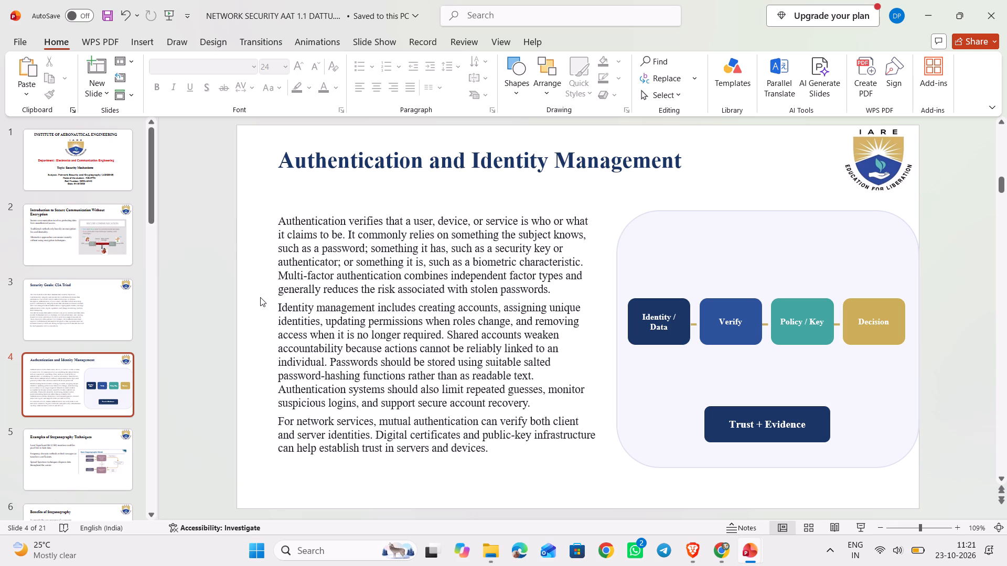
Replace the title of slide 5, Examples of Steganography Techniques, with "Access Control Models" copied from slide 4 of the security mechanisms deck.
key("Down")
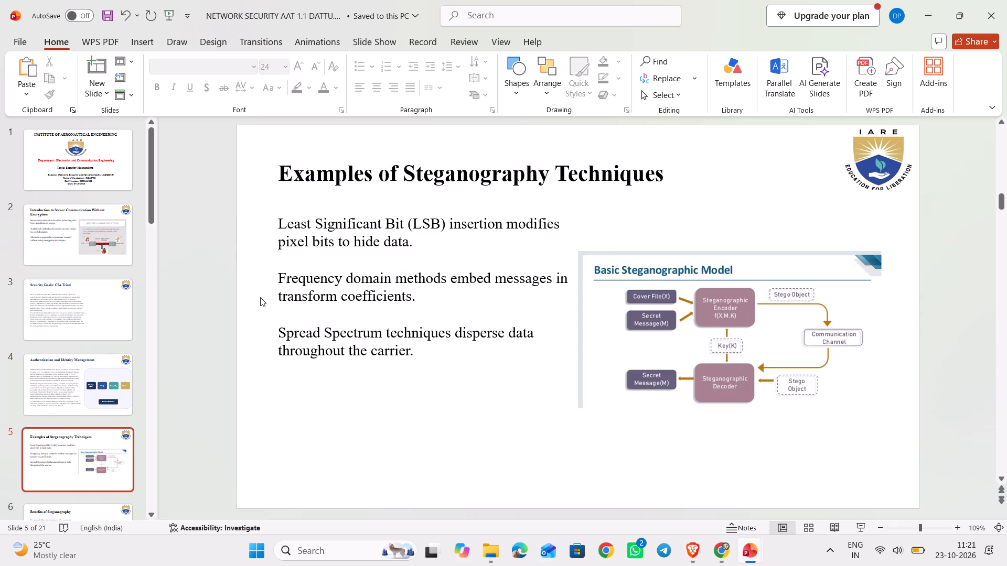
key("alt+Tab")
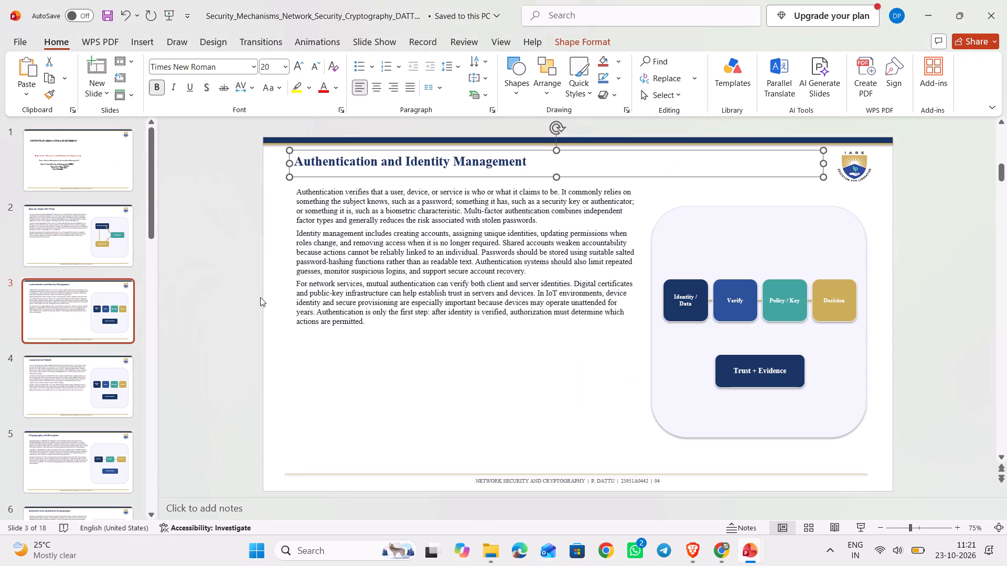
key("Down")
left_click(260, 297)
key("Down")
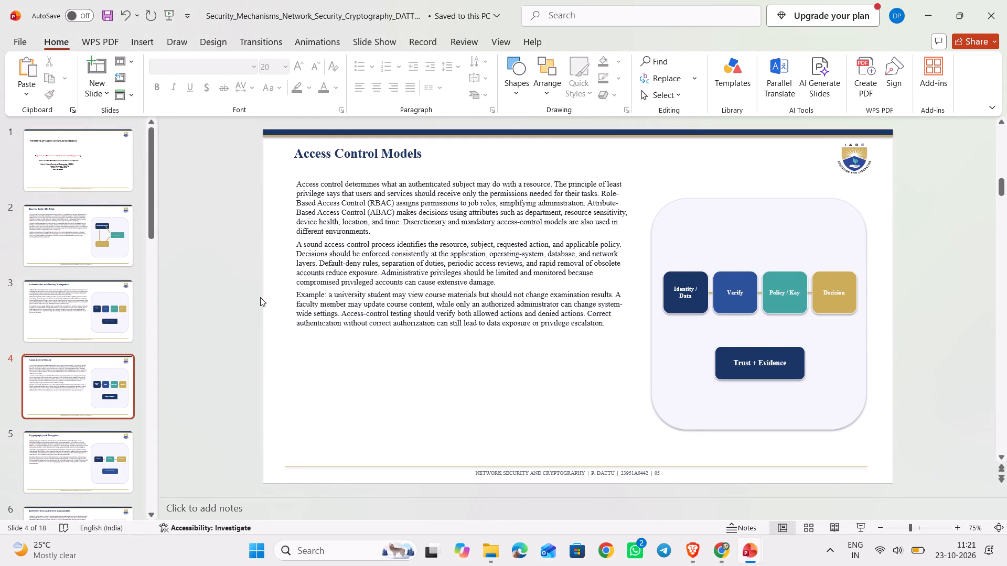
left_click(401, 149)
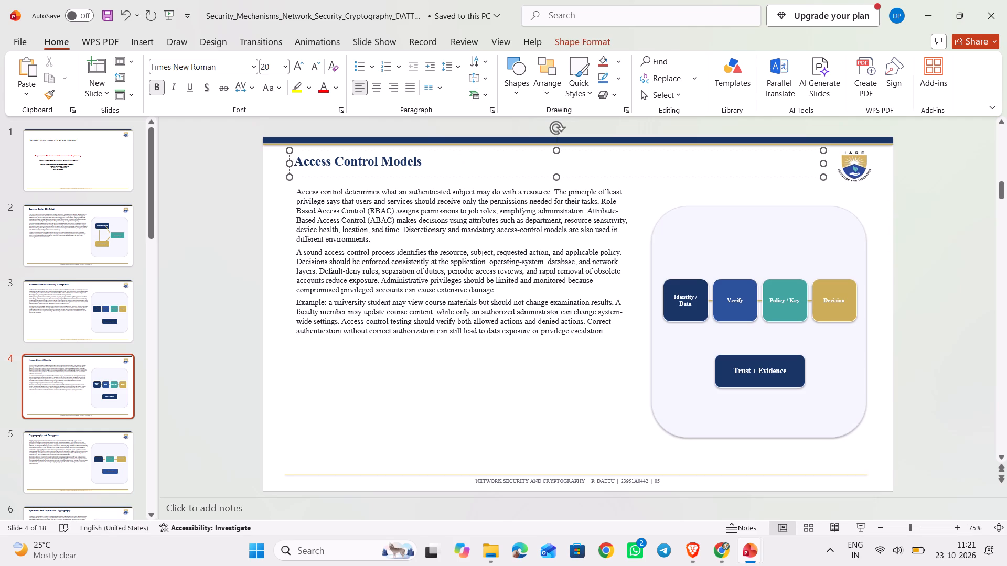
key("ctrl+a")
key("ctrl+c")
left_click(407, 286)
key("alt+Tab")
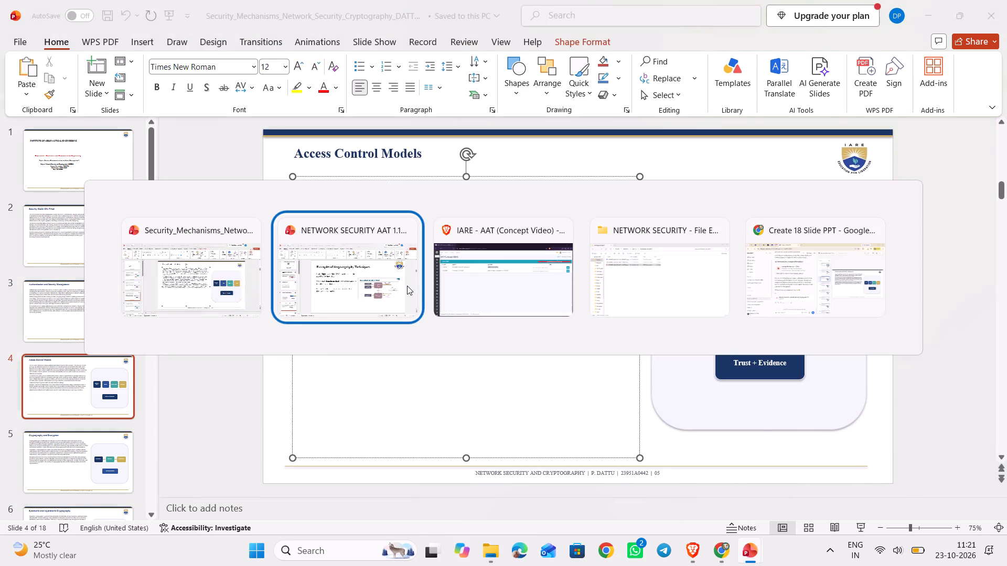
left_click(370, 178)
key("ctrl+a")
key("ctrl+BackSpace")
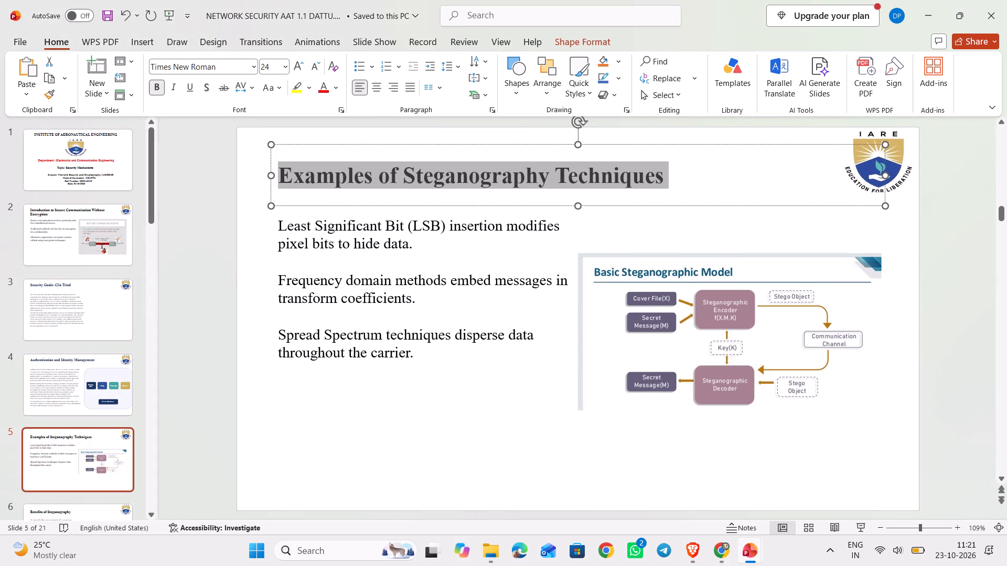
key("ctrl+v")
left_click(313, 307)
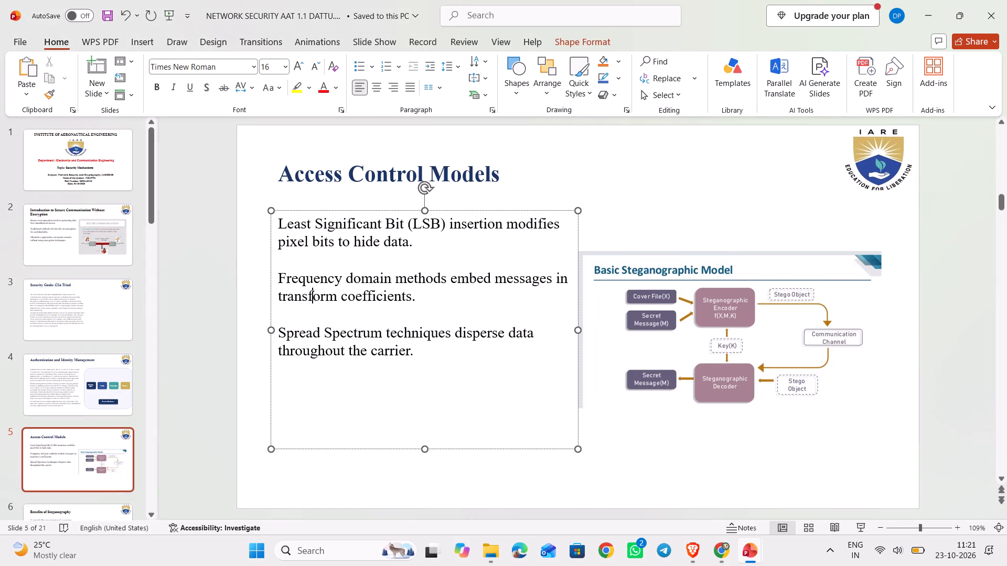
Delete the Basic Steganographic Model picture from the Access Control Models slide.
left_click(635, 354)
key("Delete")
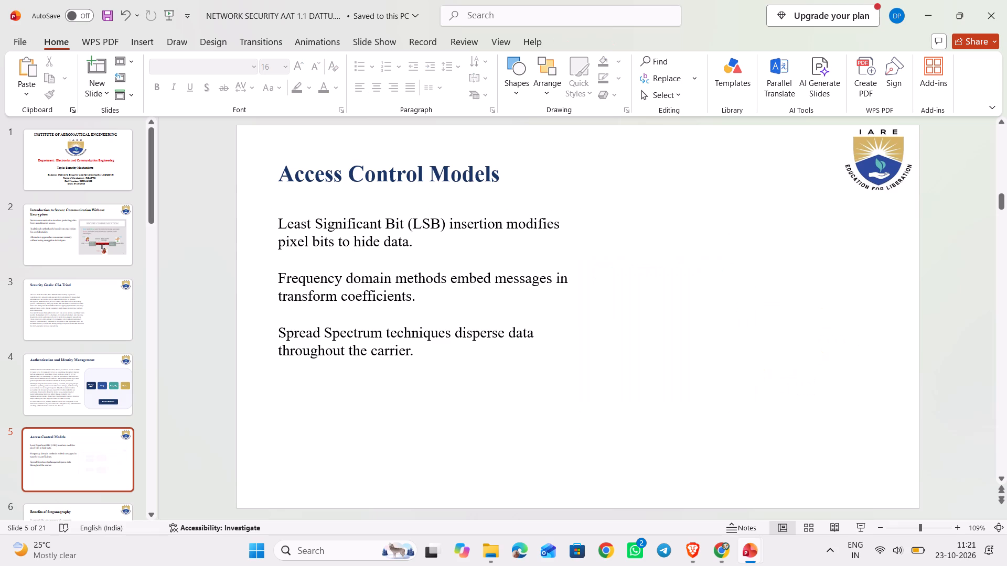
Widen the body text box on the Access Control Models slide so its right edge reaches below the logo's left side.
left_click(416, 312)
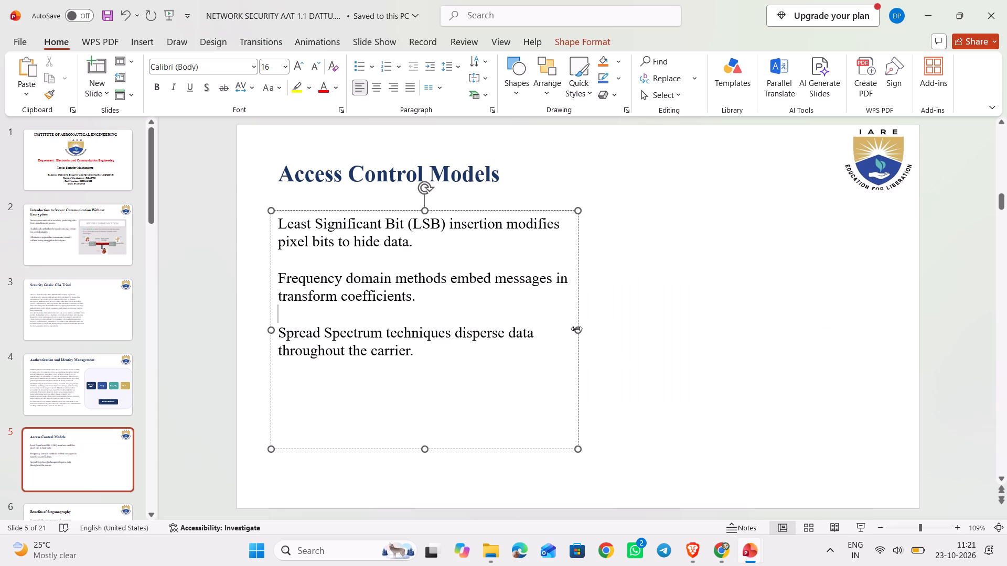
left_click_drag(576, 329, 822, 312)
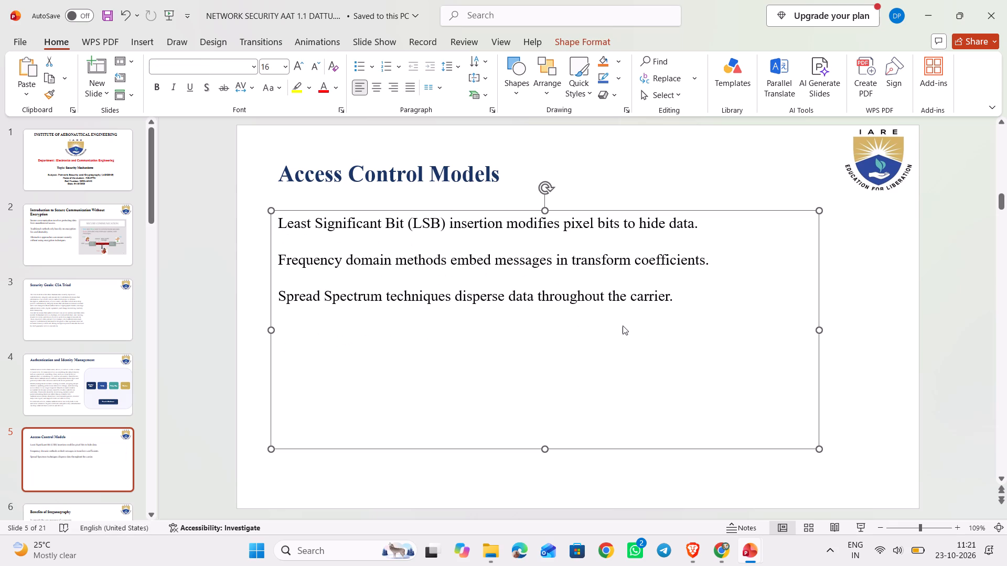
Replace the steganography techniques text on the Access Control Models slide with the body text copied from the security mechanisms deck's matching slide.
key("alt+Tab")
left_click(387, 261)
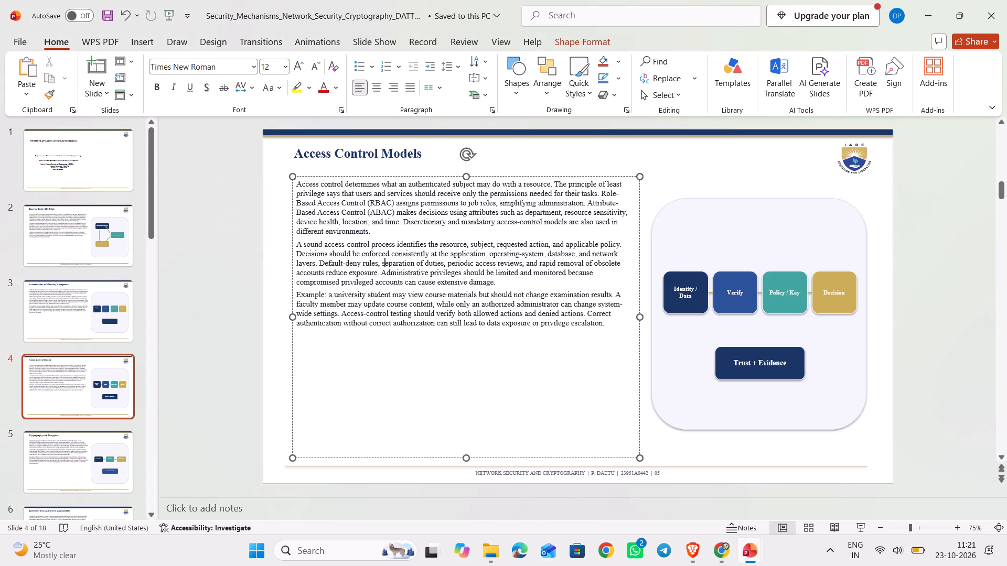
key("ctrl+a")
key("ctrl+c")
key("alt+Tab")
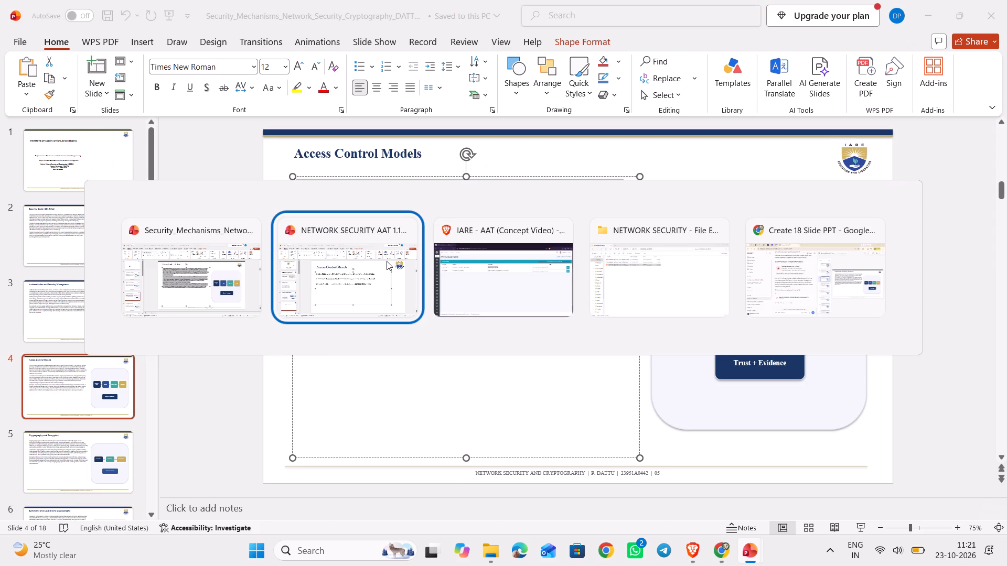
key("ctrl+a")
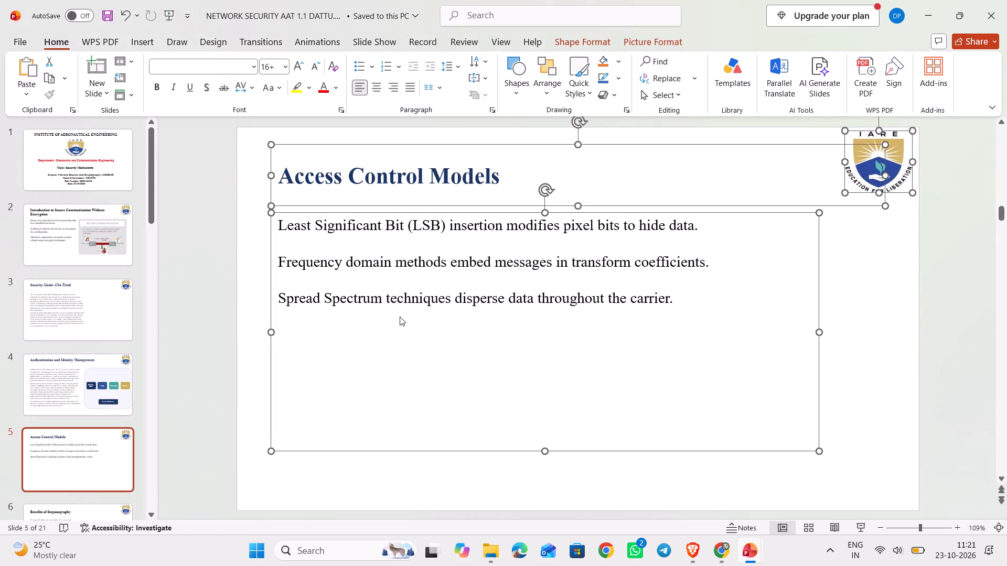
left_click(400, 318)
left_click(400, 318)
left_click(401, 277)
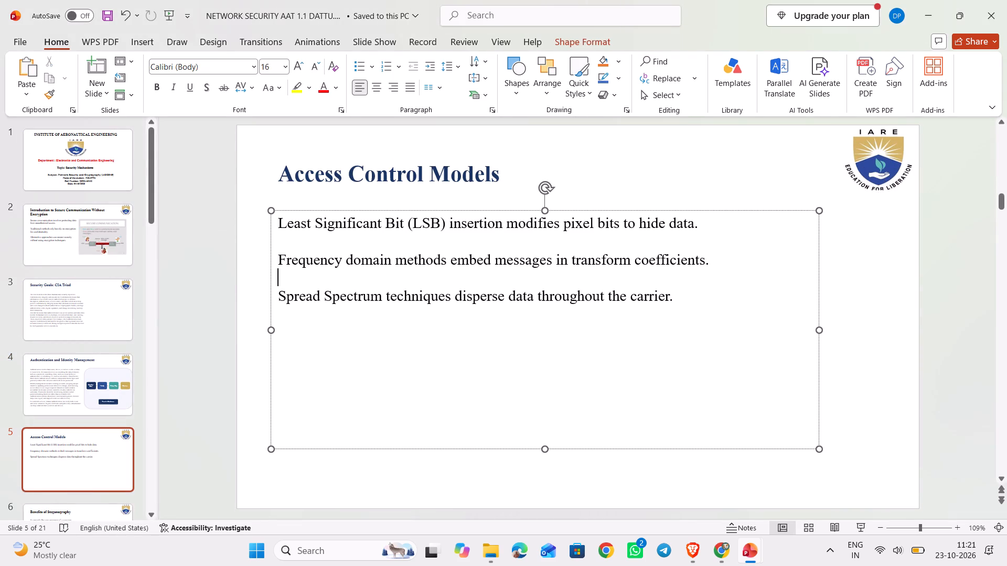
key("ctrl+a")
key("bracketright")
key("BackSpace")
key("BackSpace")
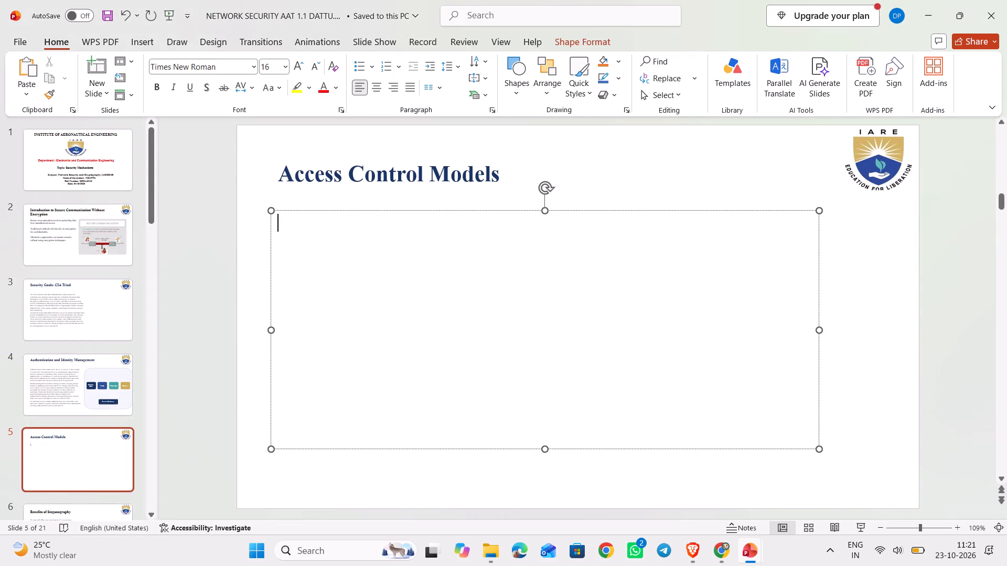
key("BackSpace")
key("ctrl+v")
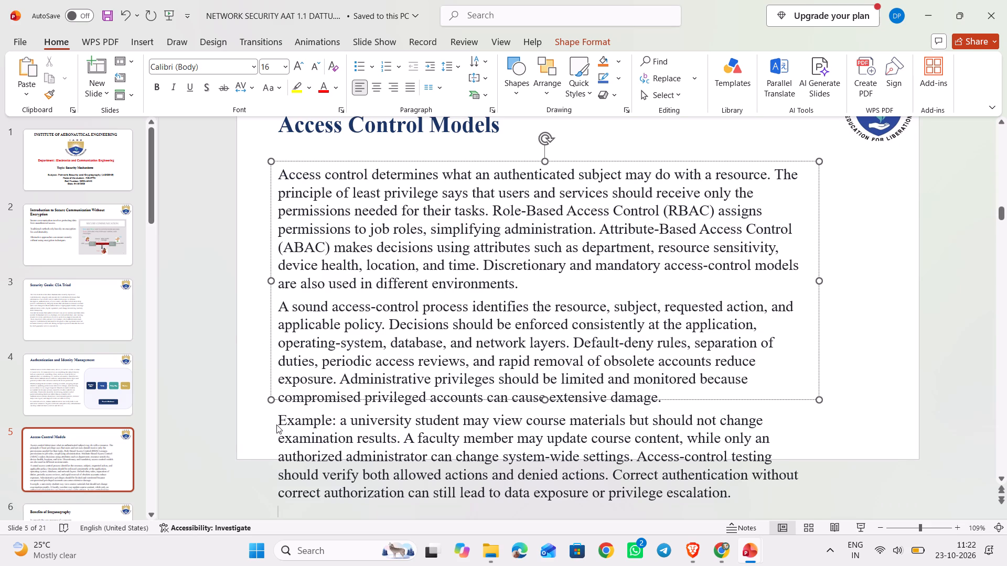
Delete the last paragraph of the pasted text, the one starting "Example: a university student".
left_click_drag(279, 417, 744, 519)
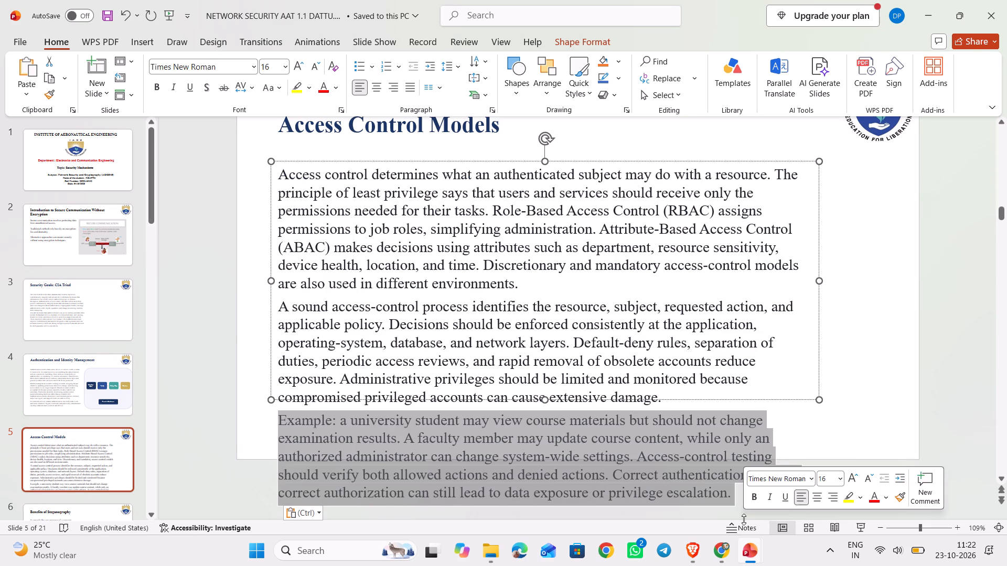
key("BackSpace")
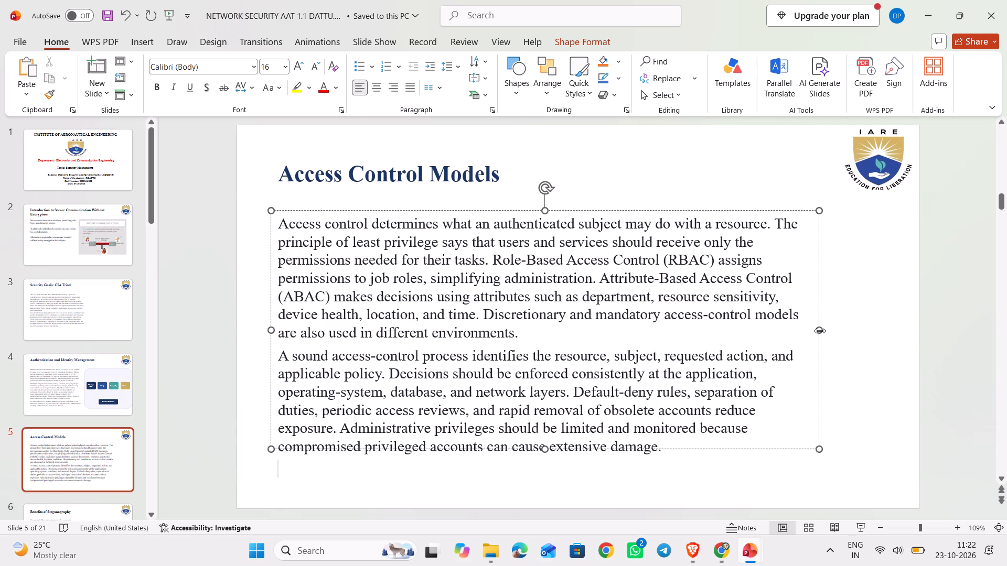
Narrow the Access Control Models body text box from its right edge to make room for a diagram beside the text.
left_click_drag(820, 331, 720, 347)
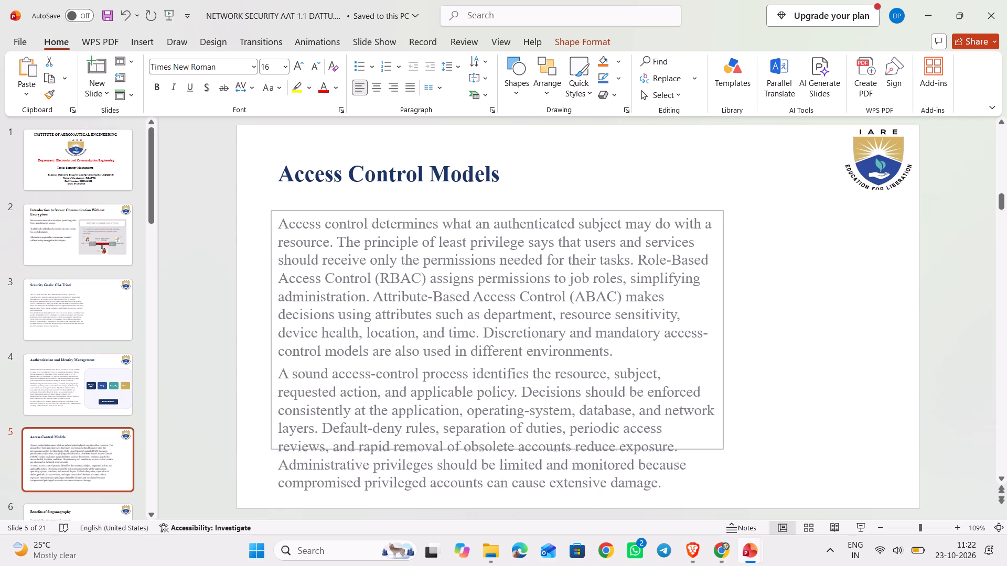
left_click_drag(720, 347, 720, 346)
left_click(758, 360)
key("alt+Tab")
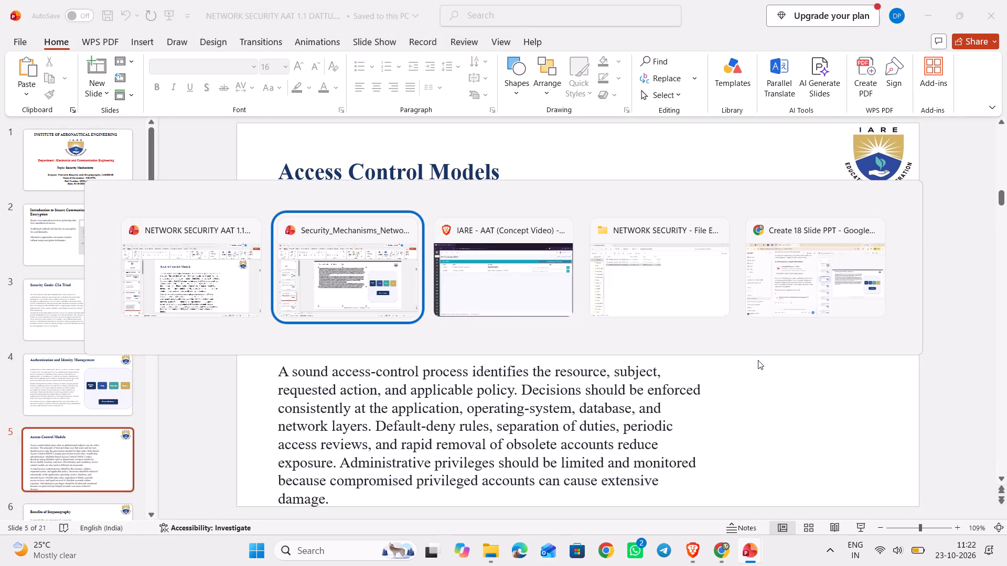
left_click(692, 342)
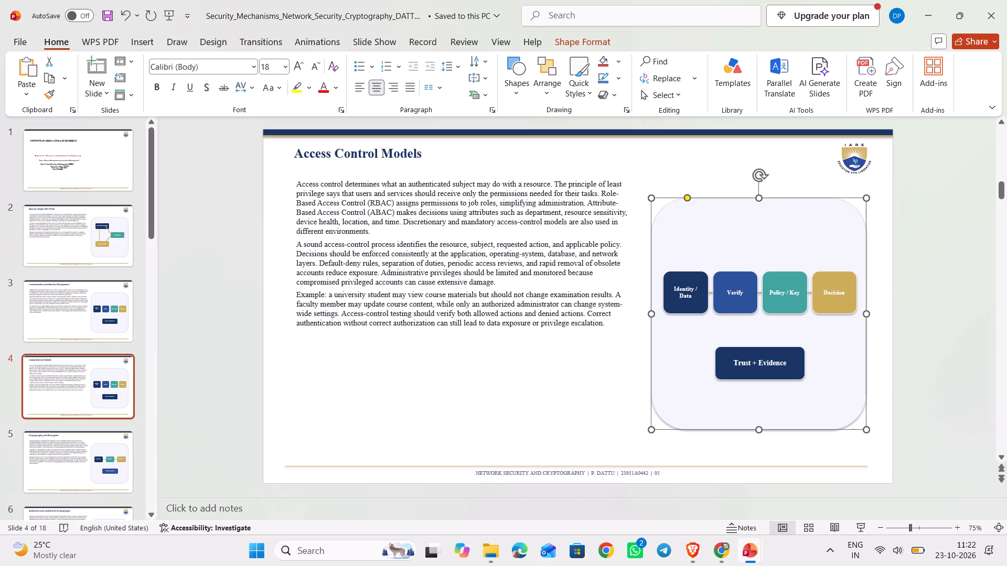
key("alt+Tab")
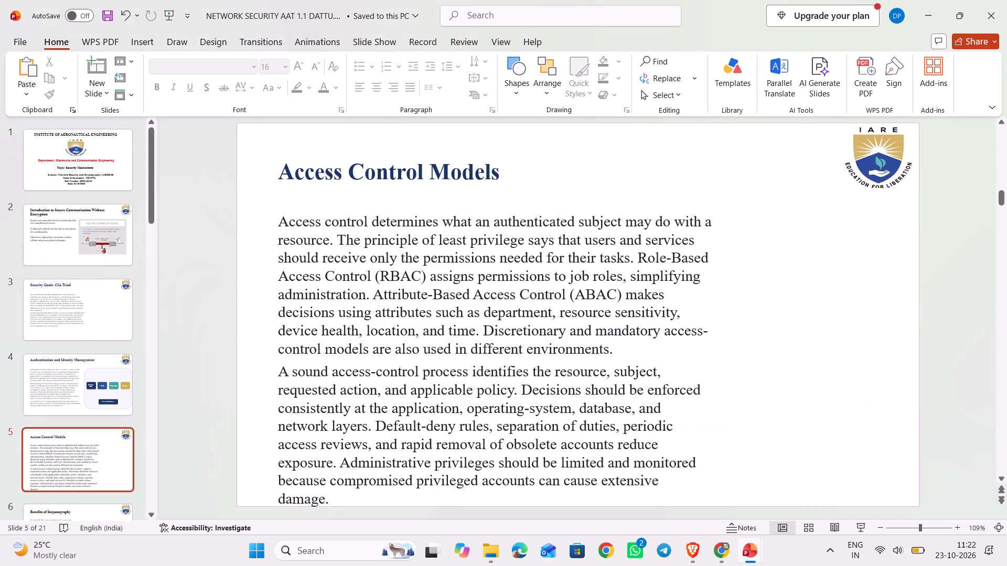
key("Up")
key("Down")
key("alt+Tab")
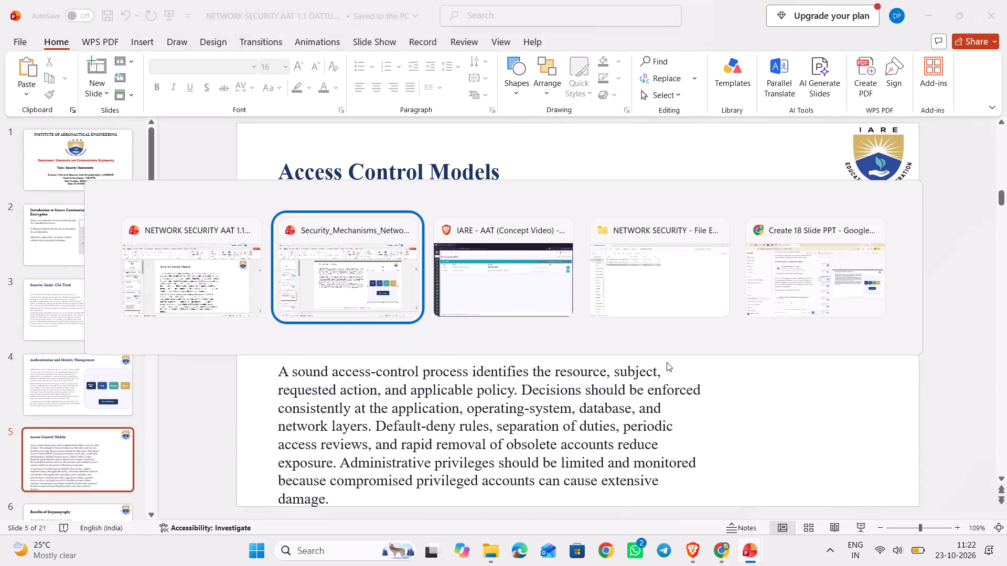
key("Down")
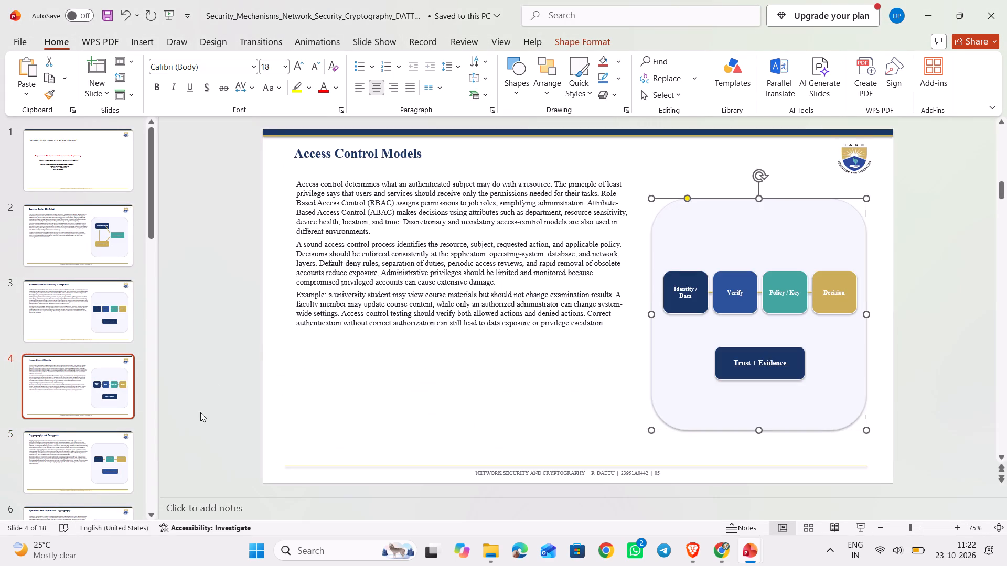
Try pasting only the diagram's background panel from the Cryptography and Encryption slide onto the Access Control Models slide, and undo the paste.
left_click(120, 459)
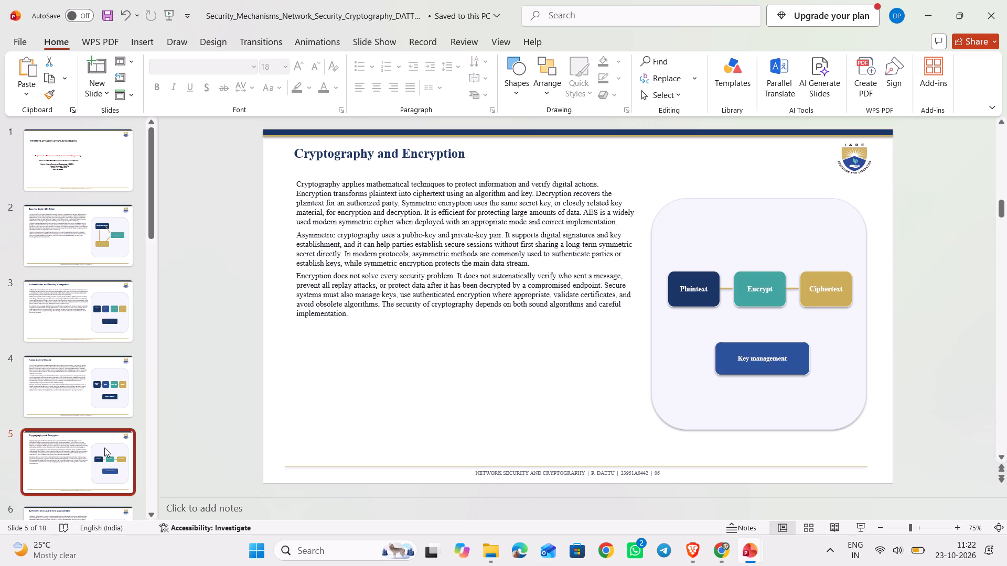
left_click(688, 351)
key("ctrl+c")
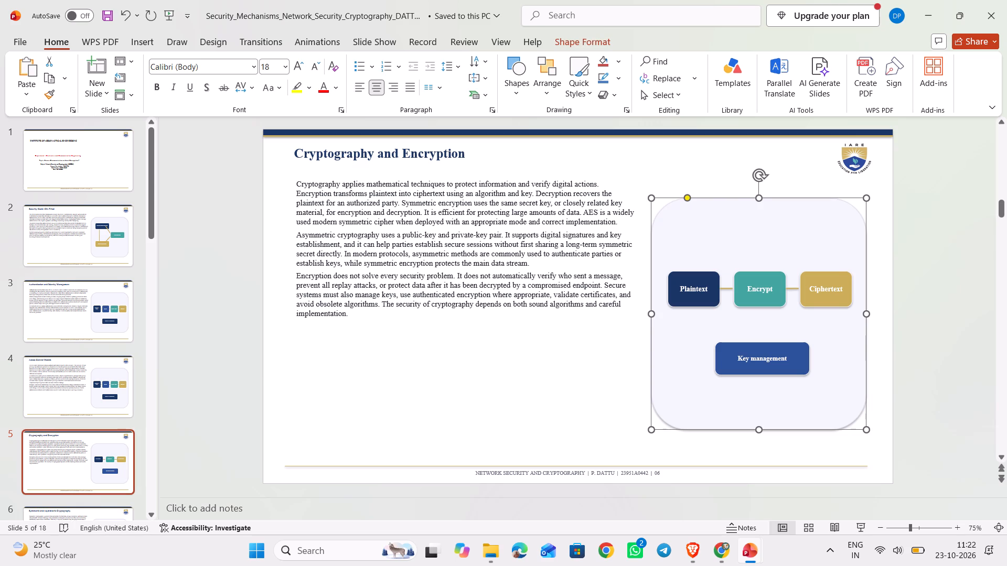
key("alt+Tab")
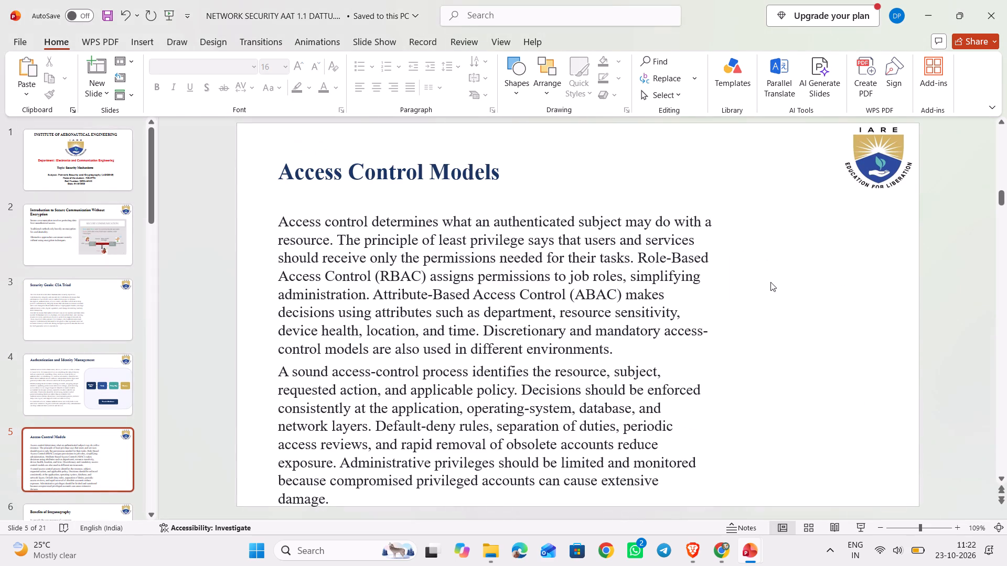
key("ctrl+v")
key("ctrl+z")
Copy the Cryptography and Encryption diagram, with its panel, Plaintext, Encrypt, Ciphertext and Key management boxes and connectors, onto the Access Control Models slide.
key("alt+Tab")
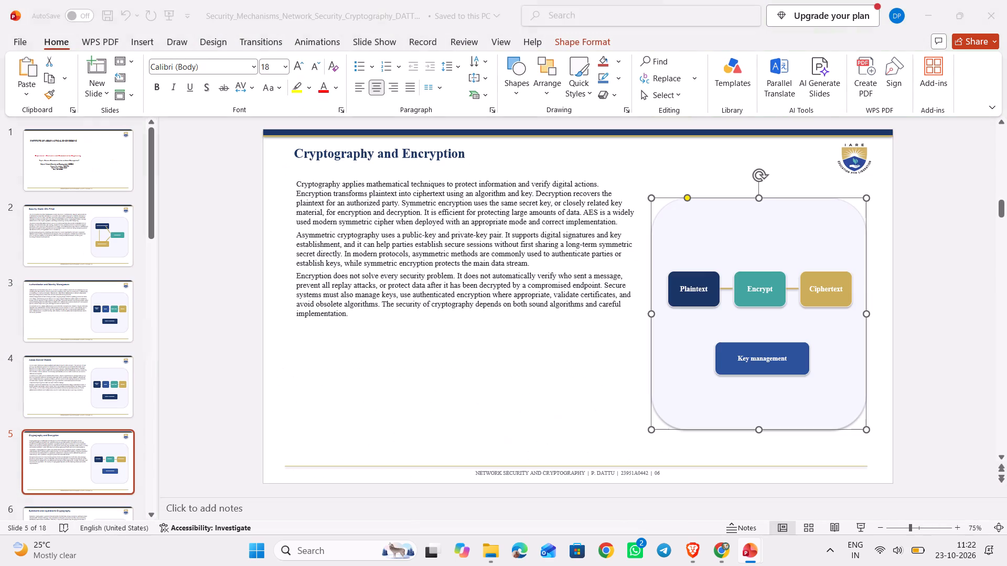
left_click(706, 283, "ctrl")
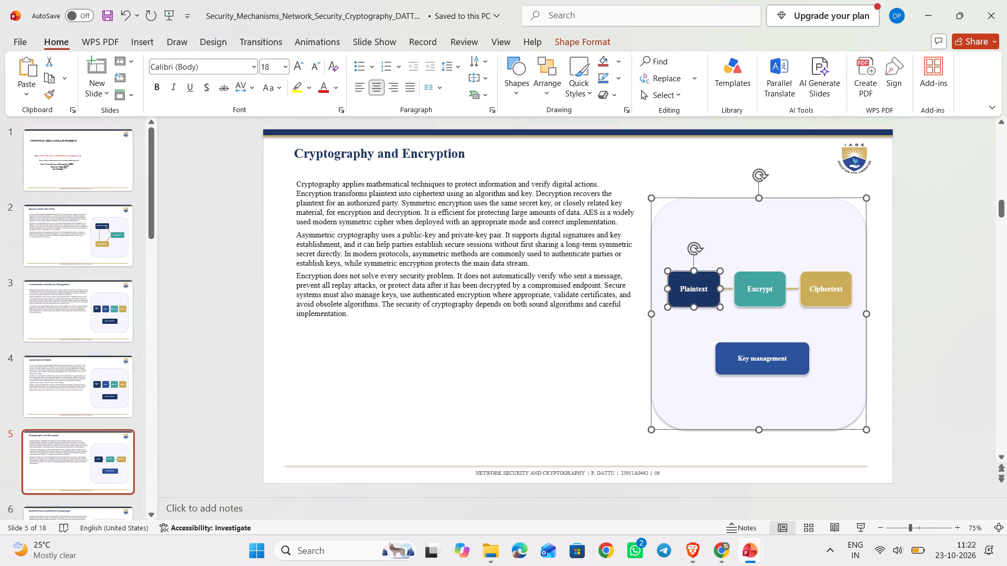
left_click(726, 289, "ctrl")
left_click(759, 292, "ctrl")
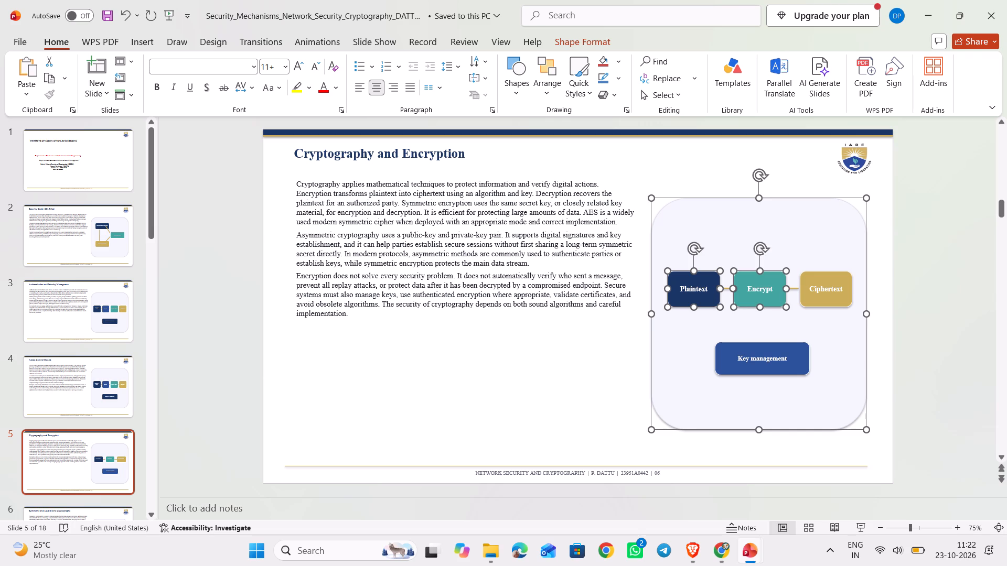
left_click(797, 288, "ctrl")
left_click(820, 295, "ctrl")
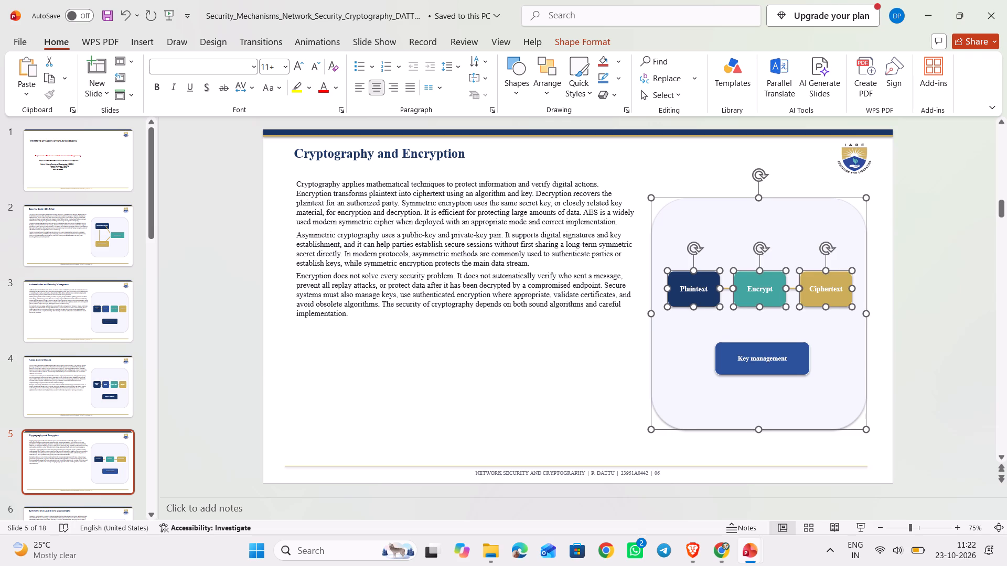
left_click(744, 368, "ctrl")
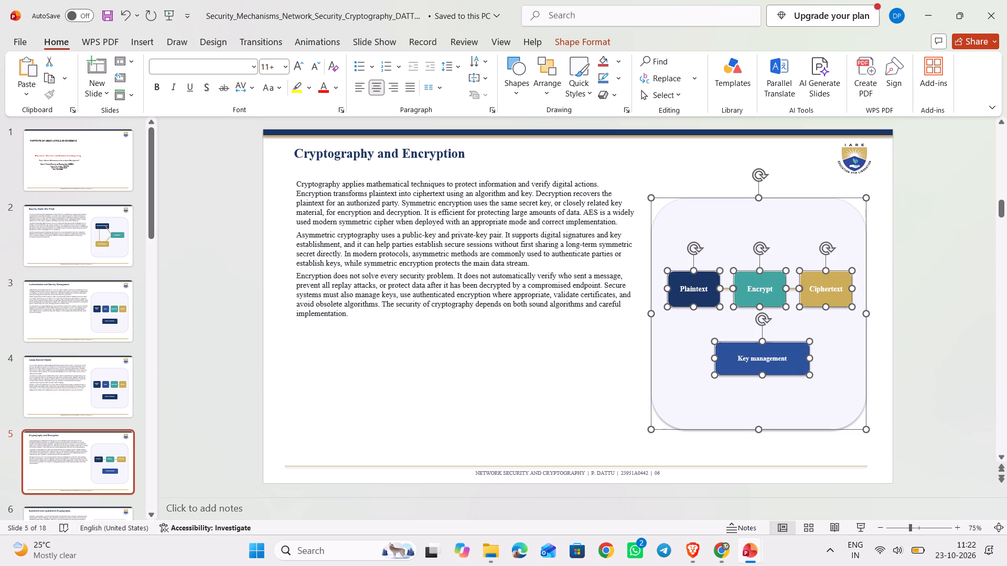
key("ctrl+c")
key("alt+Tab")
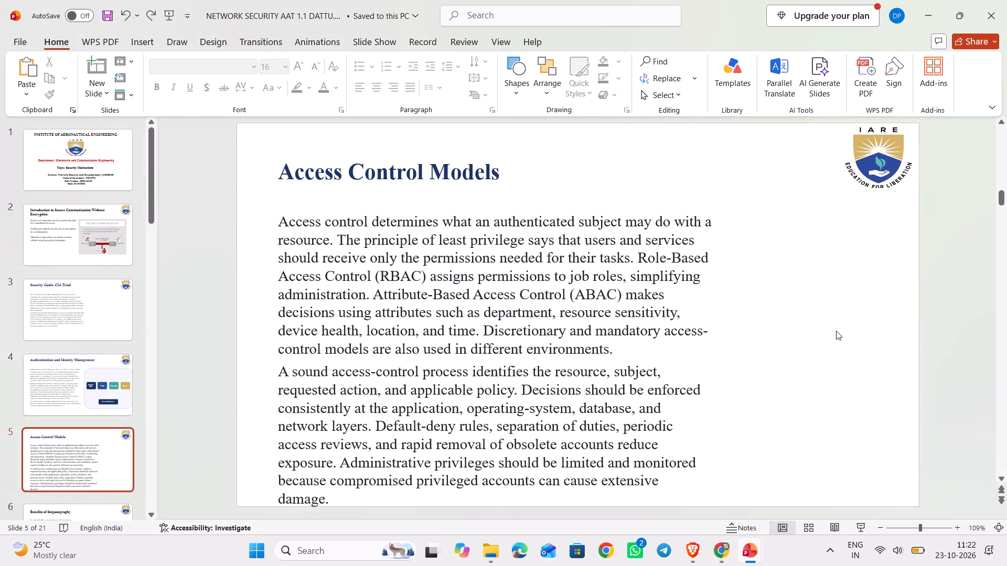
key("ctrl+v")
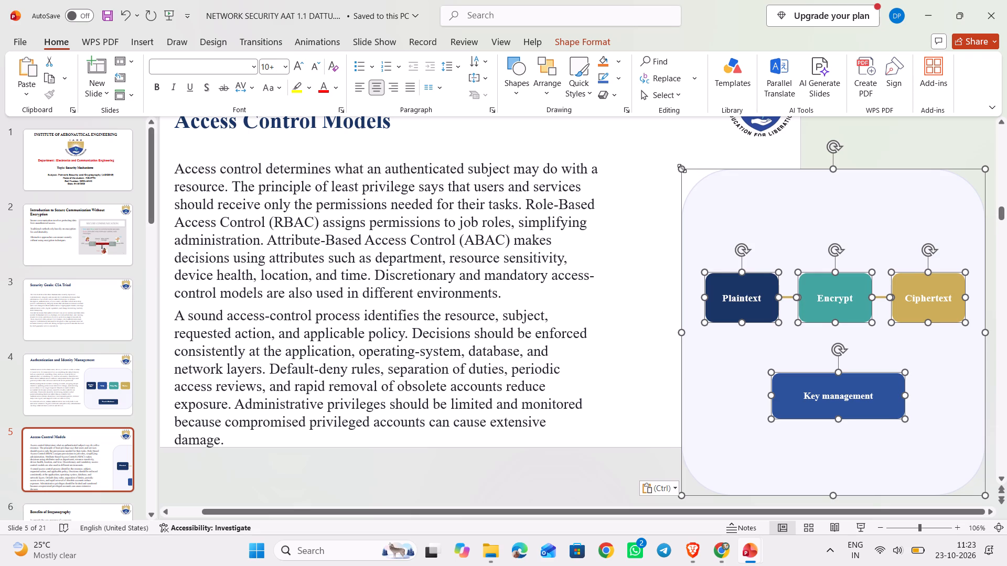
Shrink the pasted diagram slightly from its upper-left and lower-right corners.
left_click_drag(682, 168, 698, 178, "ctrl")
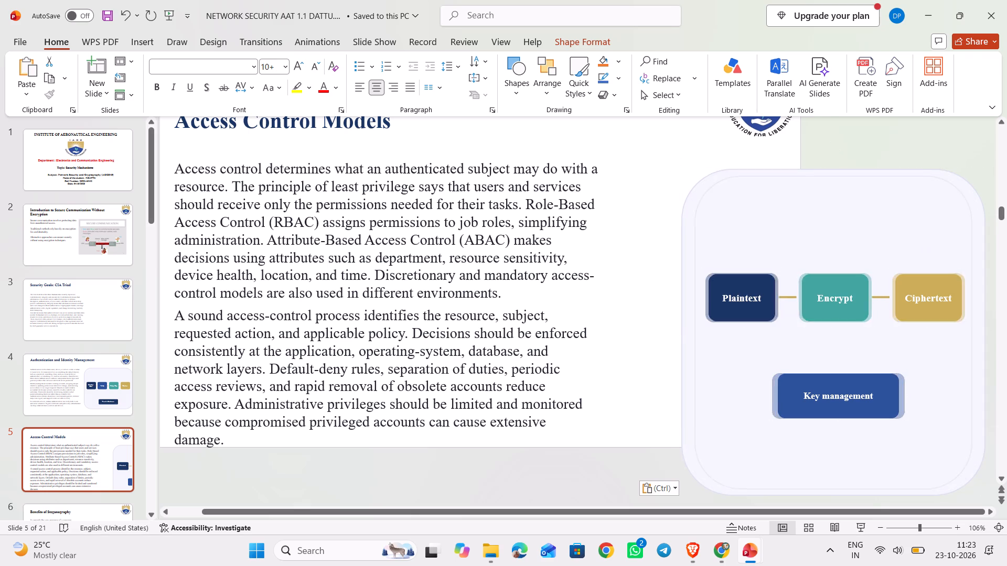
left_click_drag(698, 178, 684, 178, "ctrl")
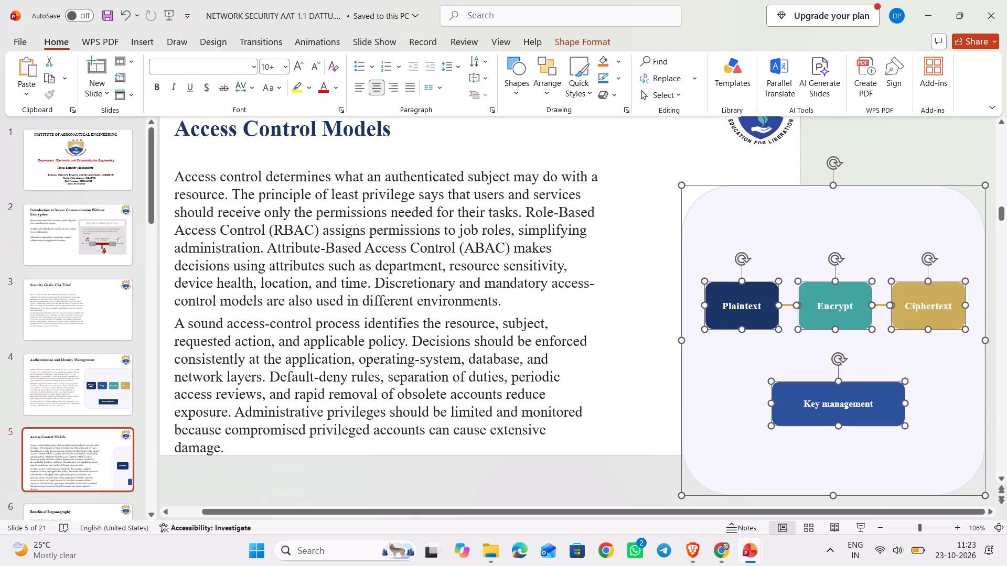
left_click_drag(984, 495, 958, 481)
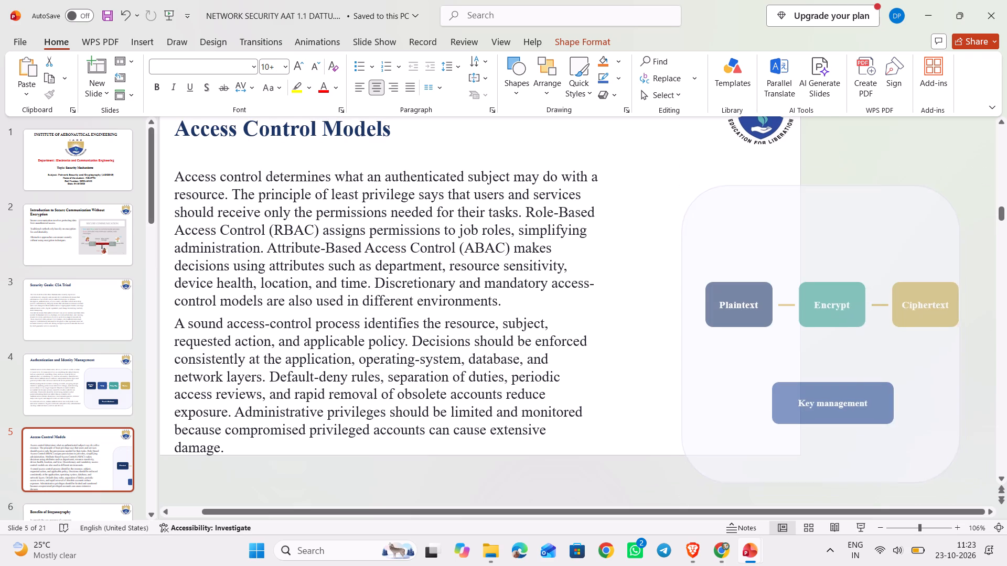
left_click_drag(958, 481, 975, 458)
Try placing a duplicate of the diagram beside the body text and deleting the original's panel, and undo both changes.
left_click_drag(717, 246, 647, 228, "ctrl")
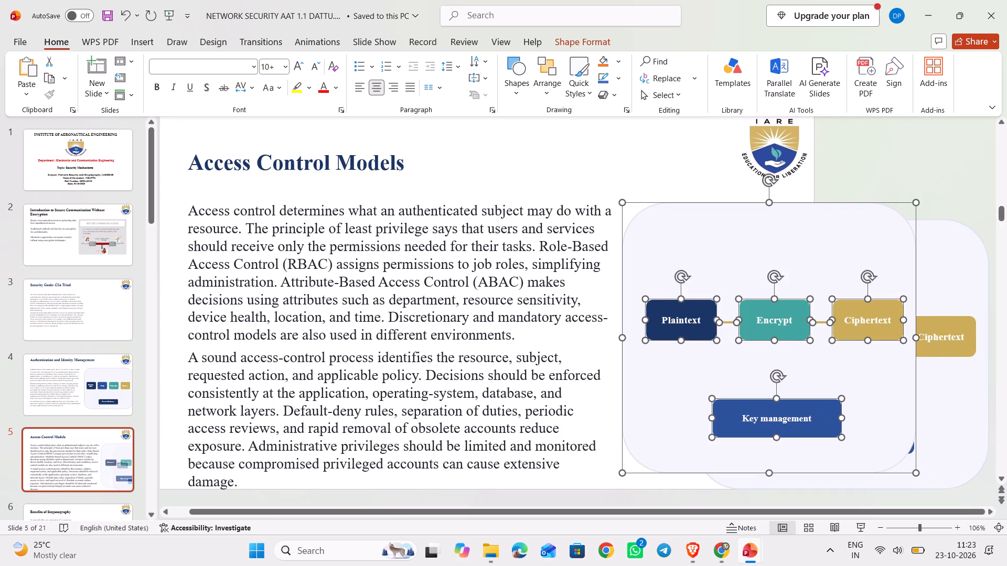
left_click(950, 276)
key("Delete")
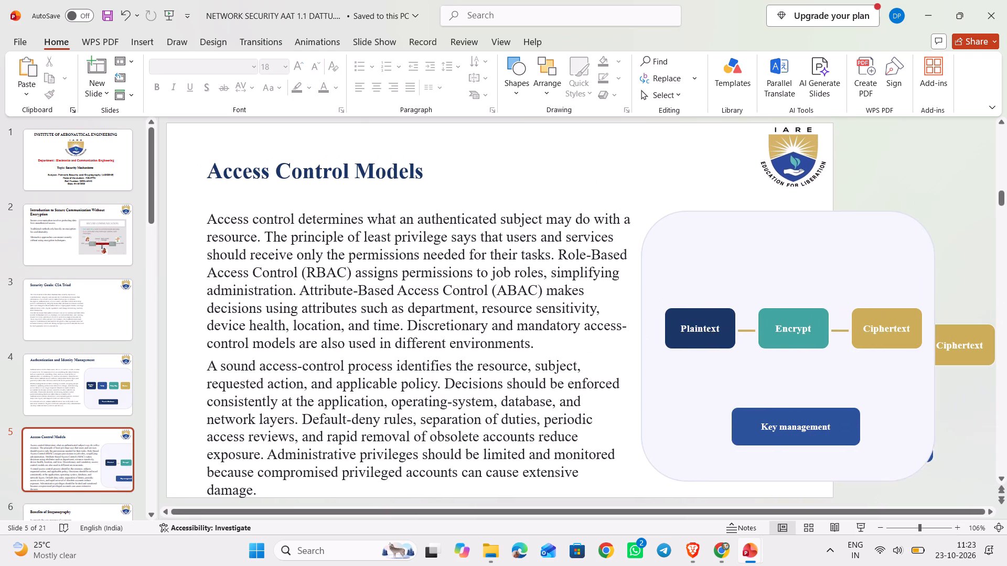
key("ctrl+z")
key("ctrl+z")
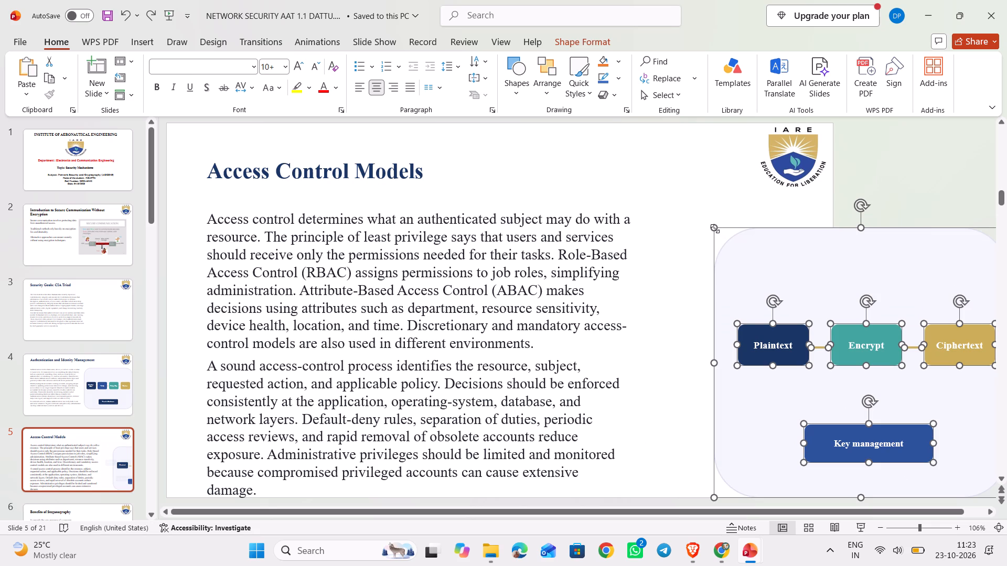
Shrink the pasted encryption diagram and move it fully onto the Access Control Models slide, below the logo at the slide's right edge.
left_click_drag(715, 228, 755, 247, "ctrl")
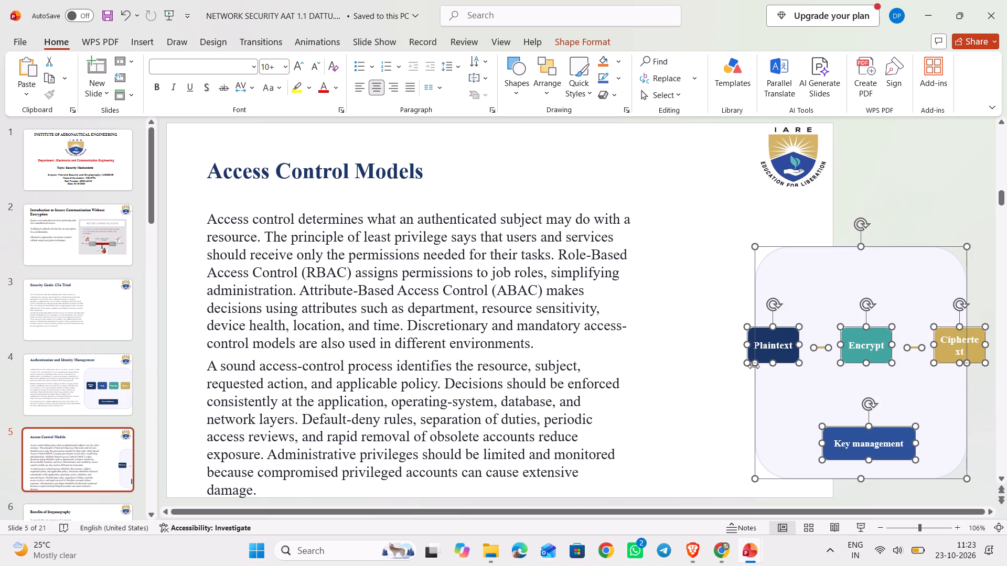
left_click_drag(754, 366, 738, 368, "ctrl")
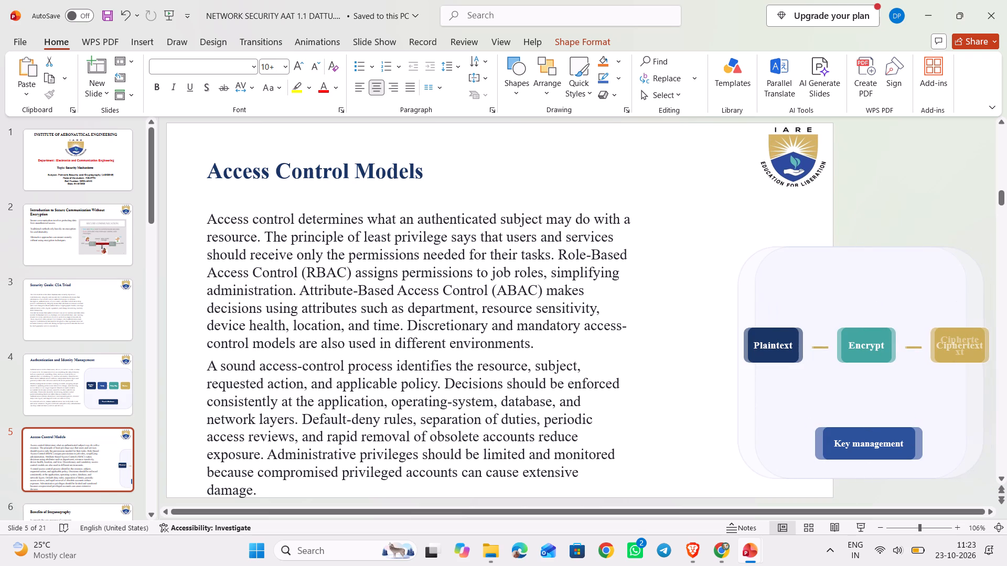
left_click_drag(738, 368, 742, 368, "ctrl")
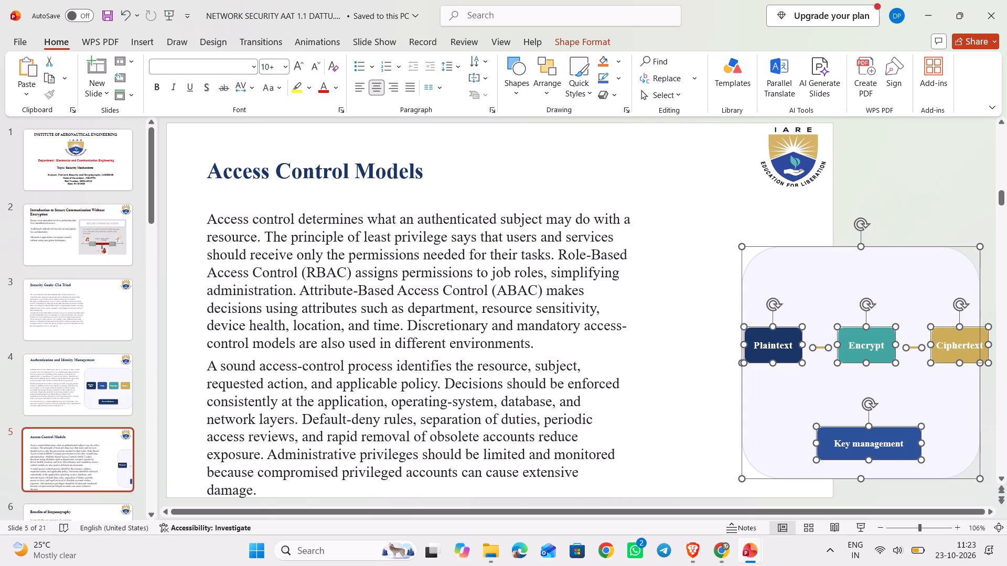
left_click_drag(986, 345, 977, 345)
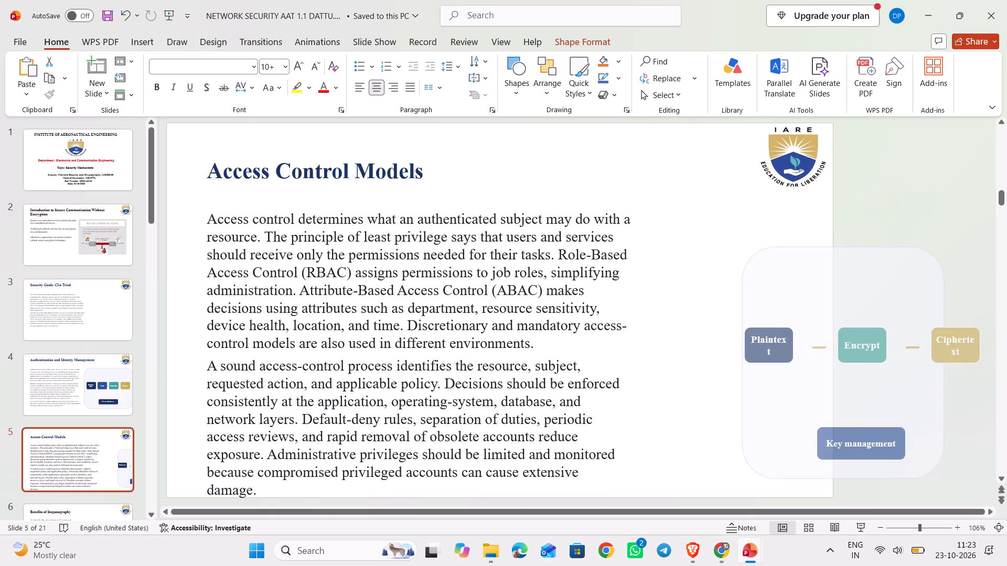
left_click_drag(977, 345, 997, 346)
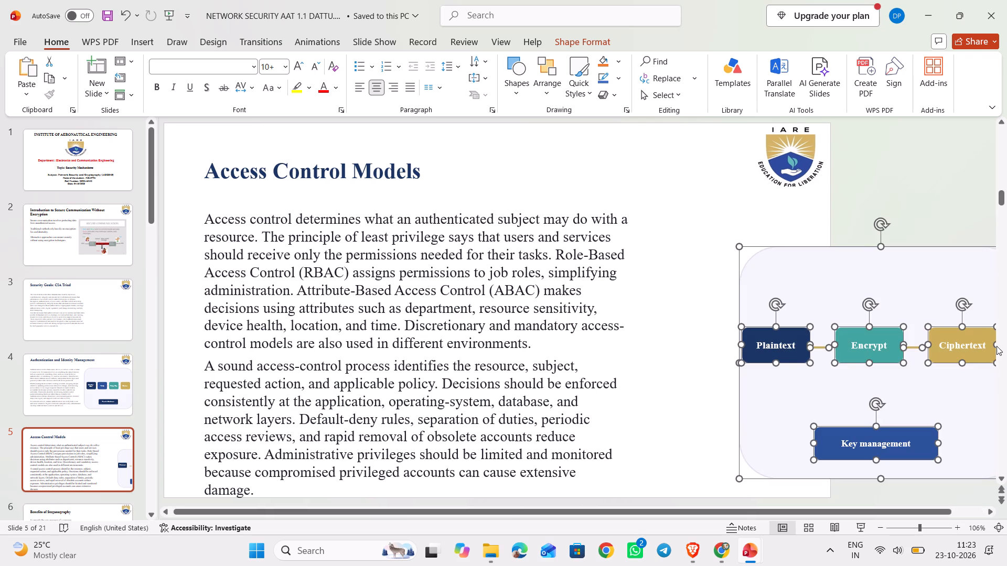
left_click_drag(833, 249, 765, 249)
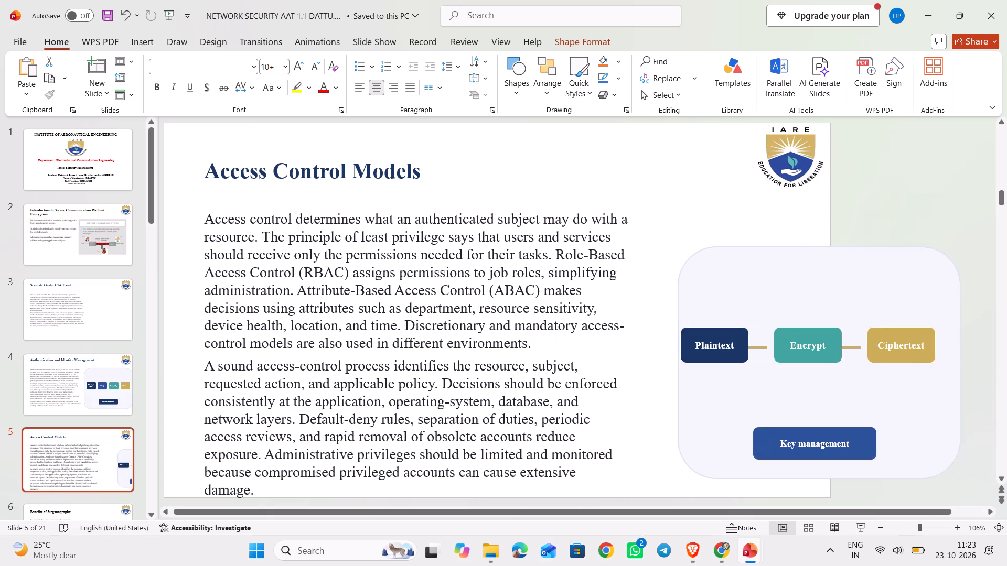
left_click_drag(765, 249, 637, 218)
Delete the end of the Access Control Models body text, from "Default-deny rules" through "extensive damage.".
left_click(497, 322)
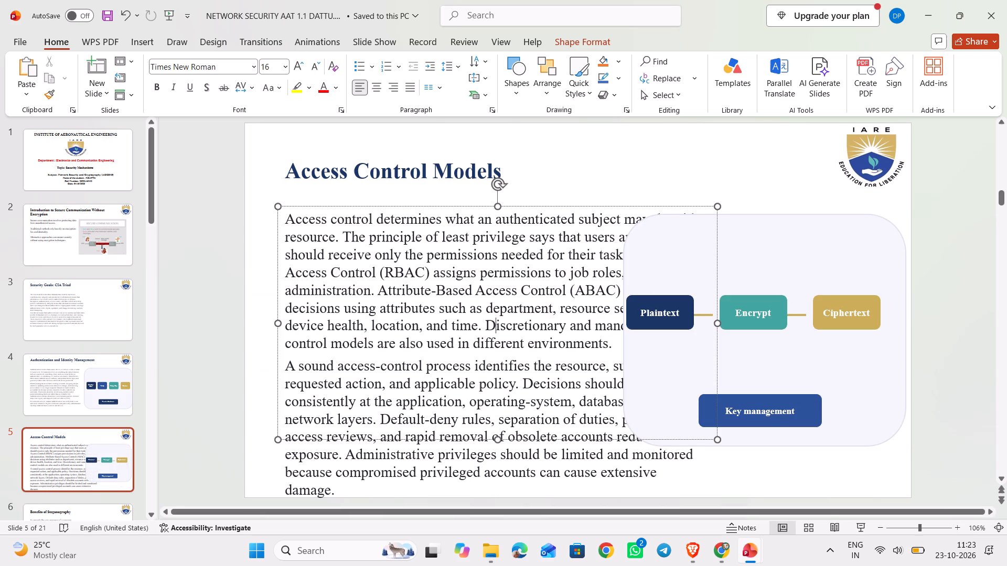
left_click(379, 418)
left_click_drag(379, 418, 368, 489)
key("BackSpace")
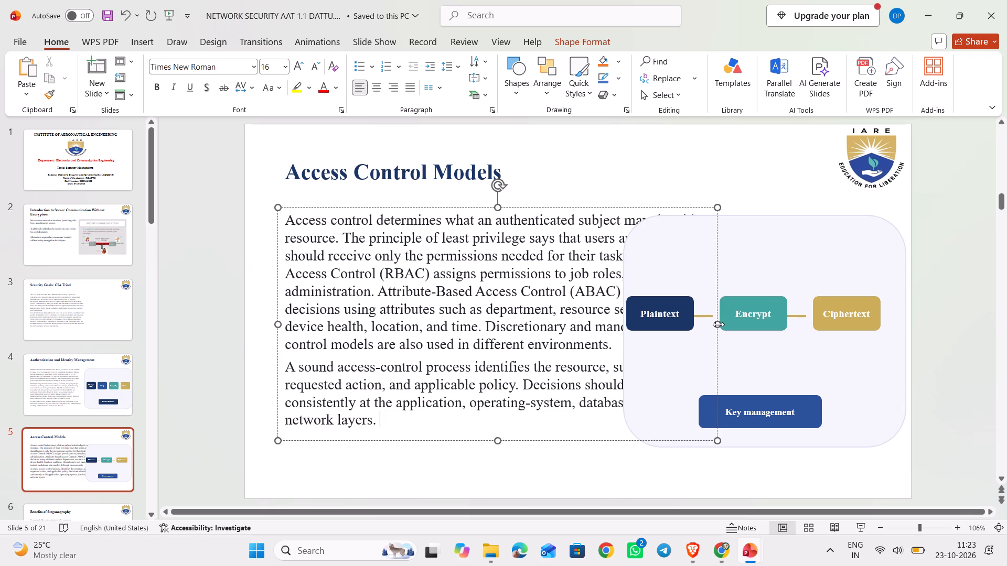
Narrow the Access Control Models body text box so its text ends just before the diagram.
left_click_drag(719, 324, 608, 356)
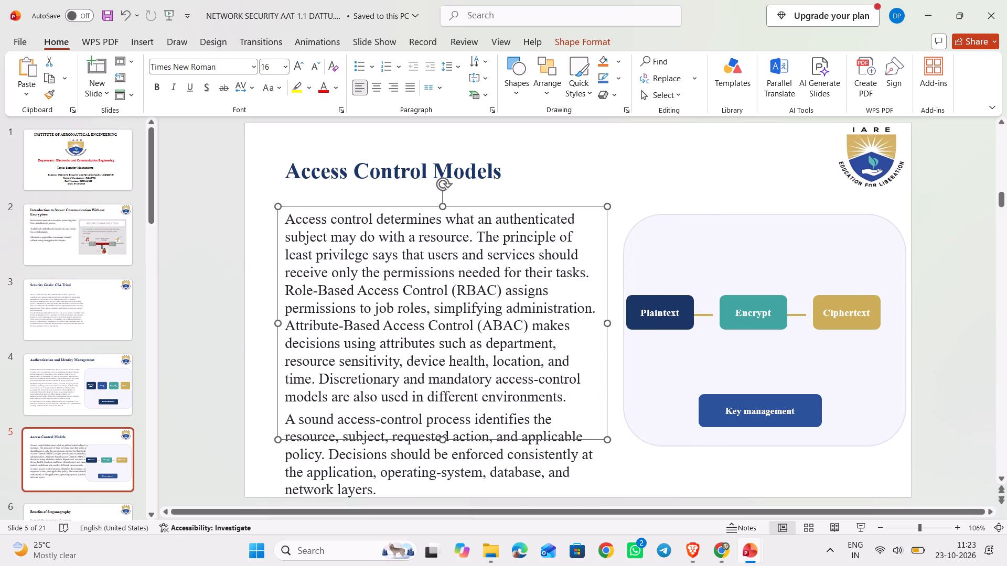
left_click(636, 462)
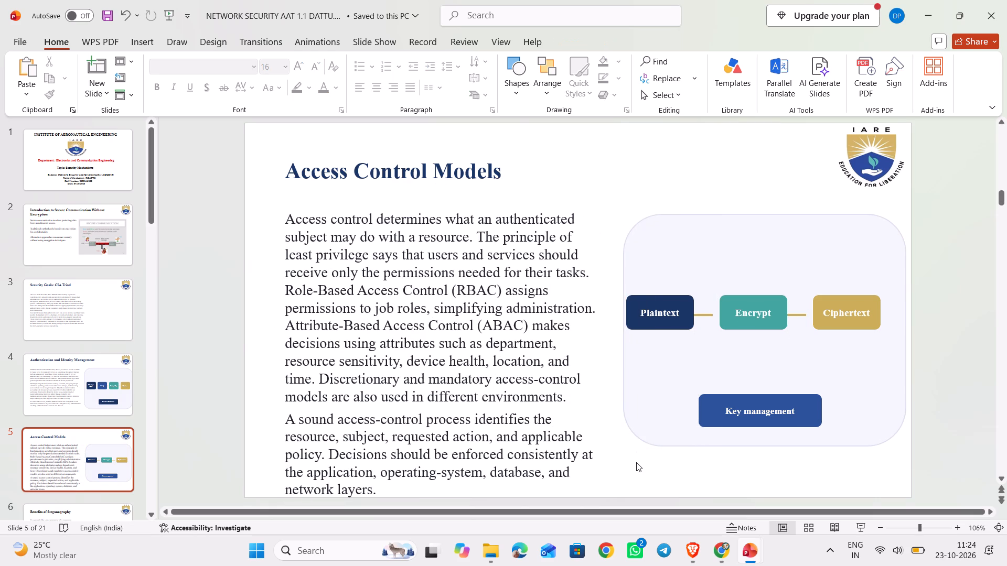
key("Down")
key("alt+Tab")
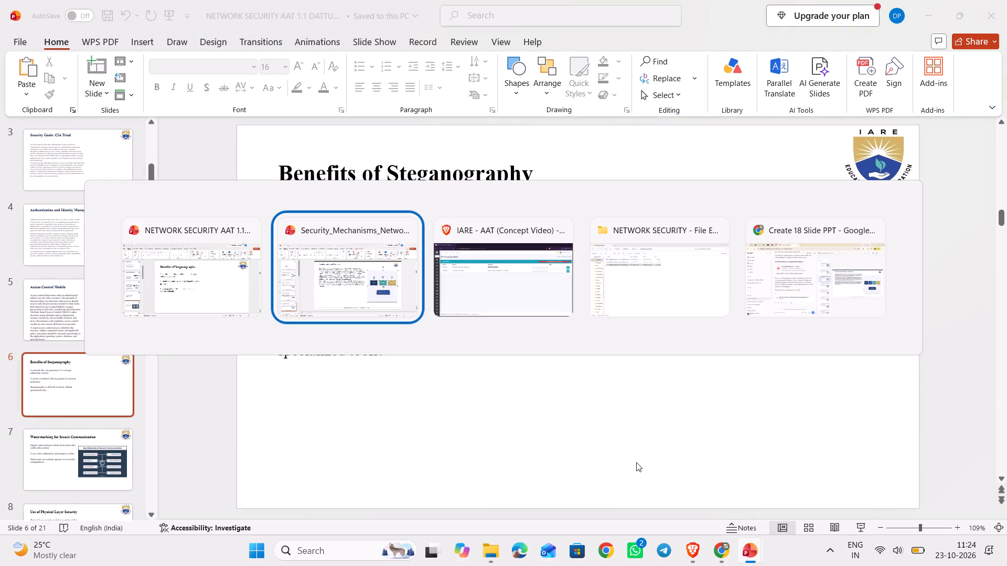
left_click(436, 397)
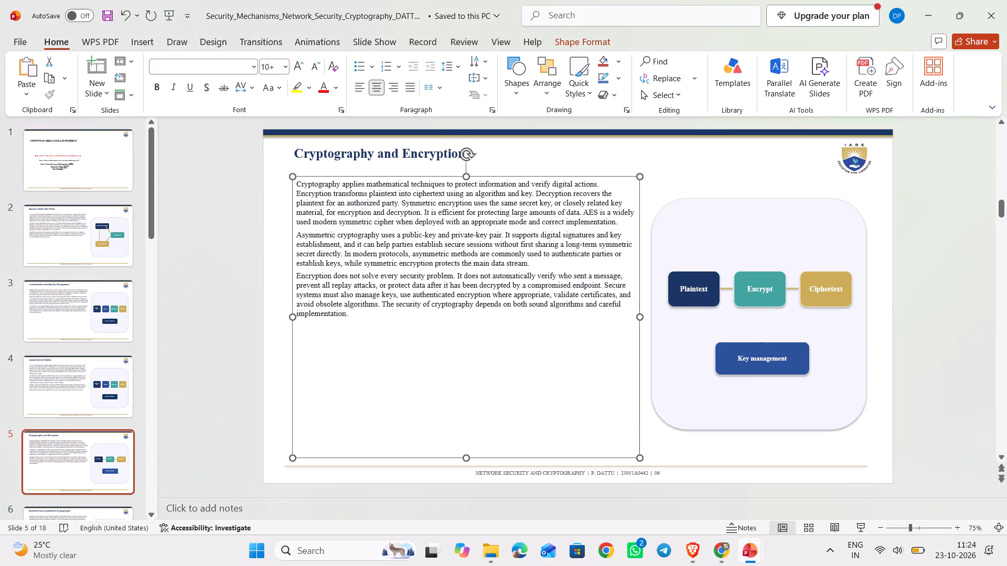
key("Down")
left_click(273, 398)
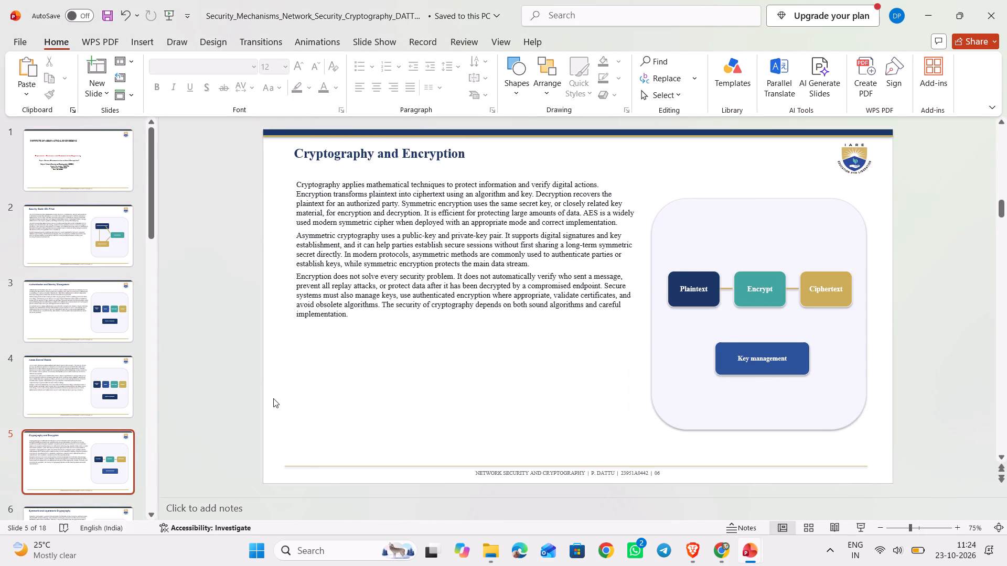
key("Down")
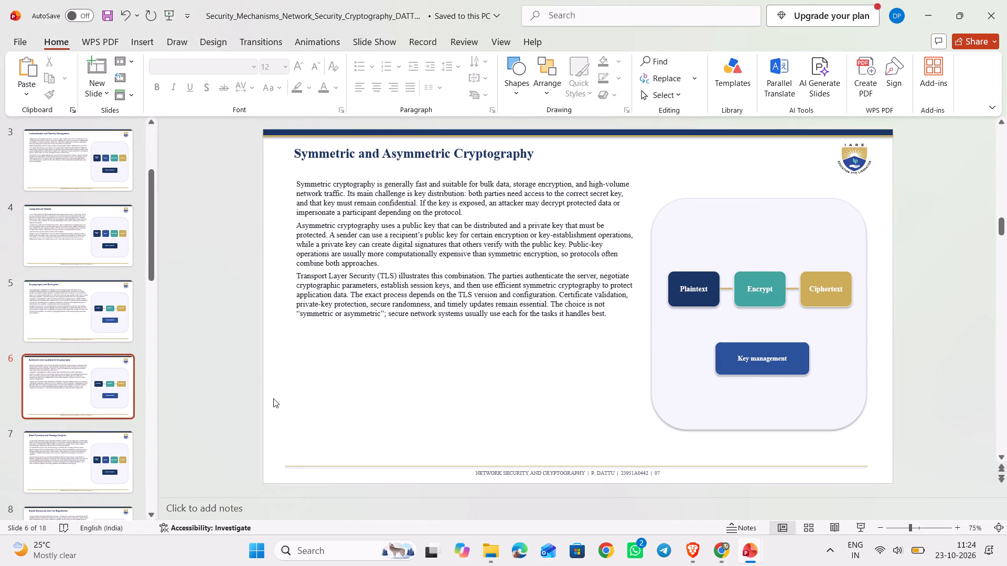
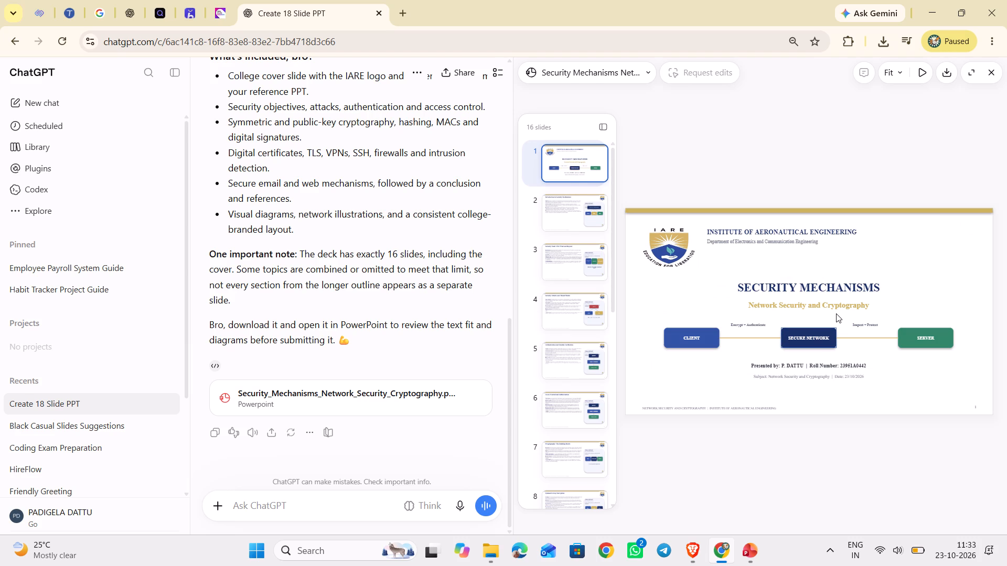
Download the generated Security Mechanisms presentation as a PowerPoint (PPTX) file.
left_click(952, 73)
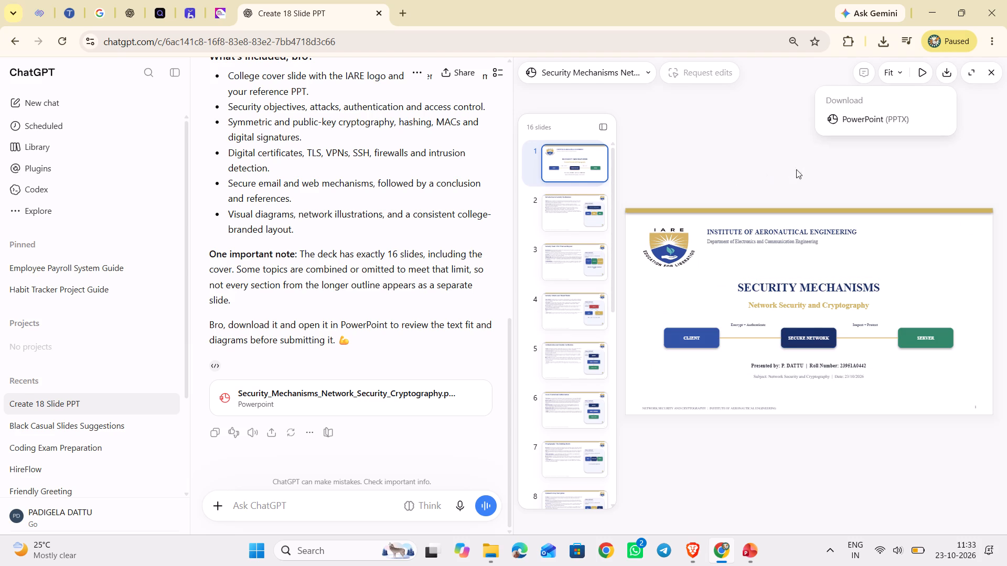
left_click(887, 115)
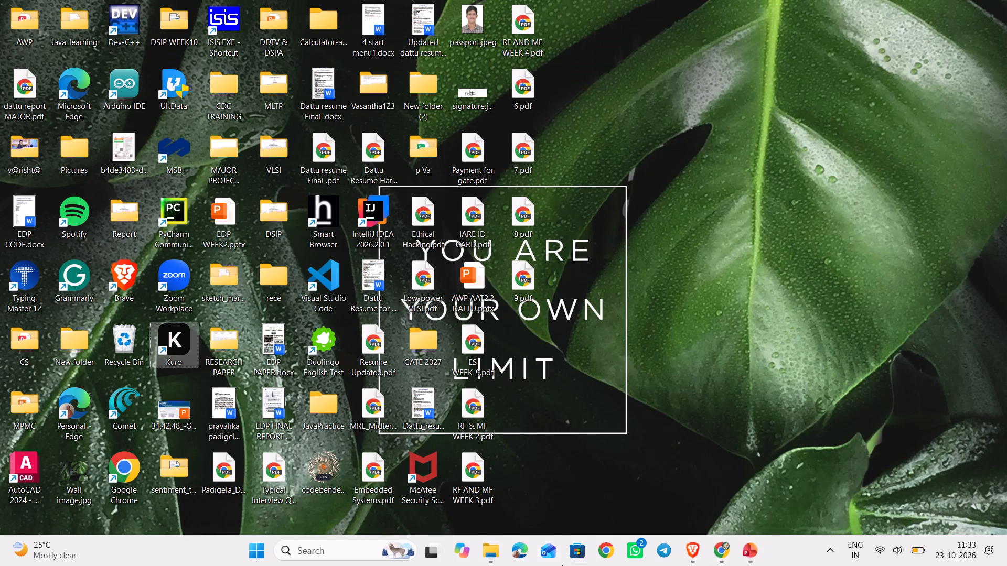
Open the newest Security_Mechanisms_Network_Security presentation from the Downloads folder in PowerPoint and enable editing.
left_click(493, 547)
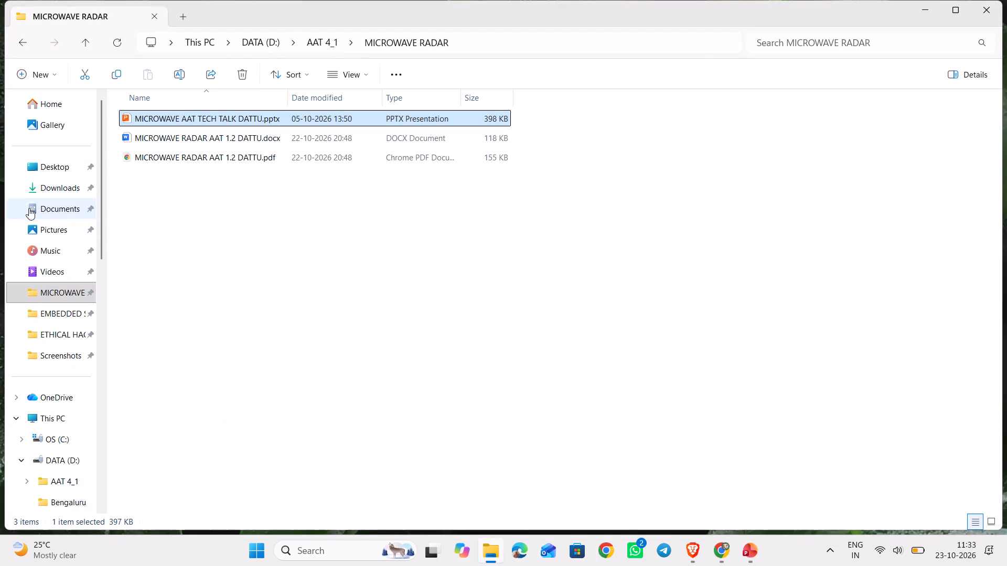
left_click(45, 183)
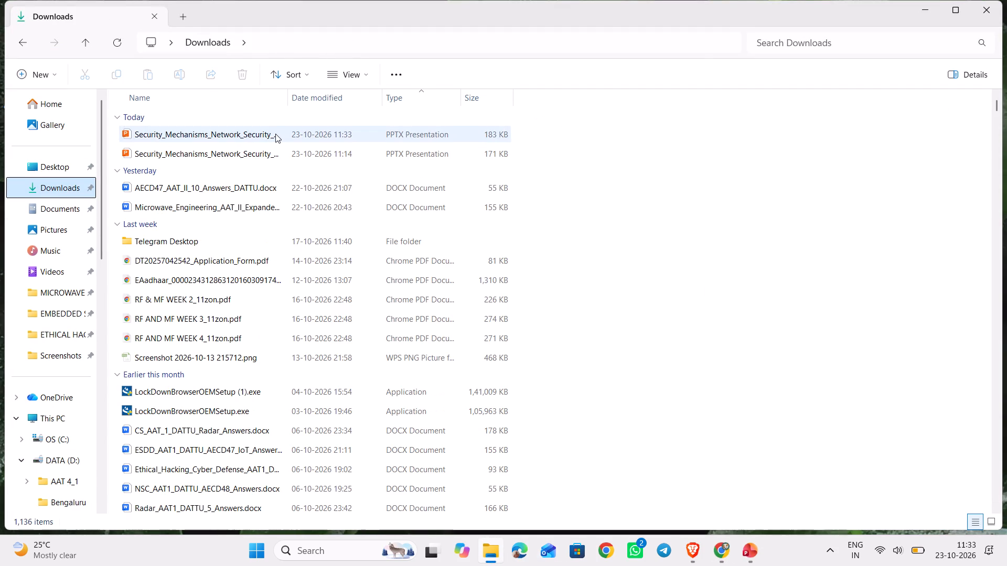
right_click(276, 134)
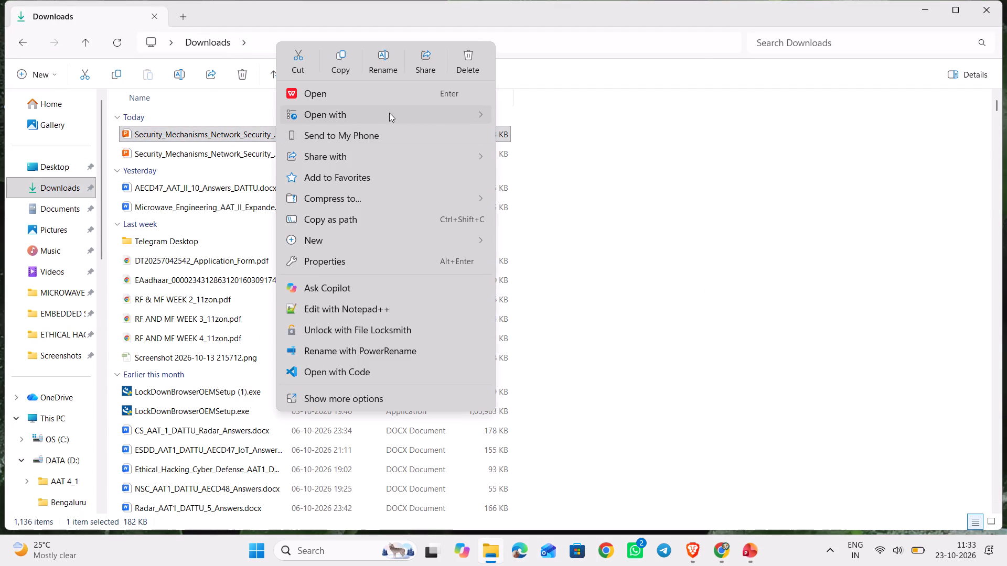
left_click(529, 114)
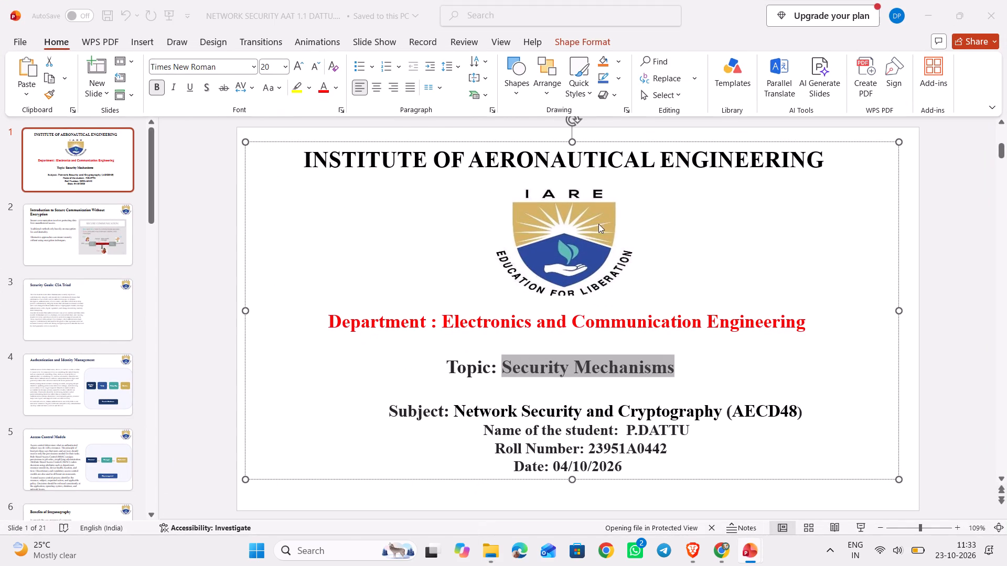
left_click(524, 59)
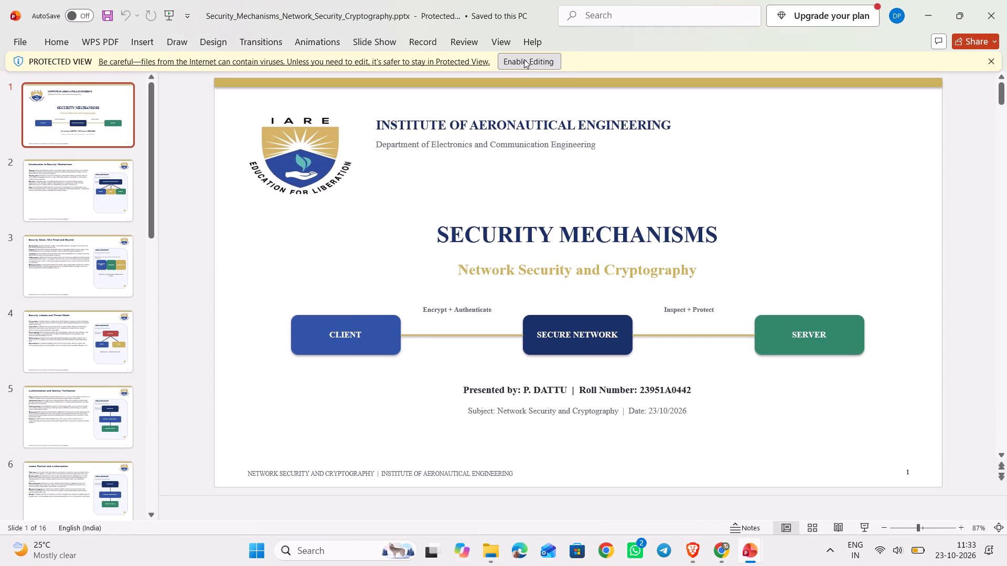
Close the older 18-slide Security_Mechanisms_Network_Security_Cryptography presentation window.
key("alt+Tab")
key("alt+Tab")
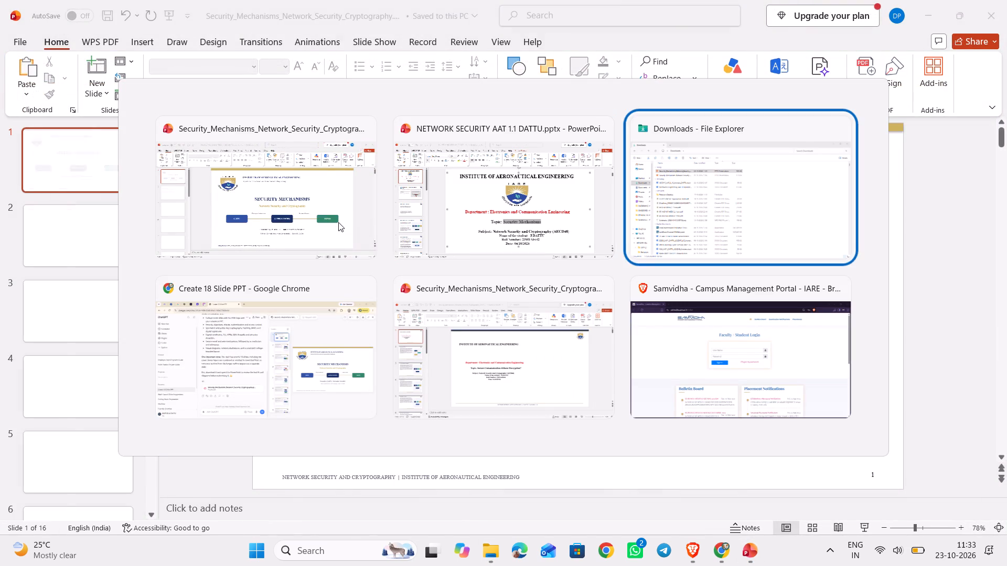
key("alt+Tab")
key("alt+Tab")
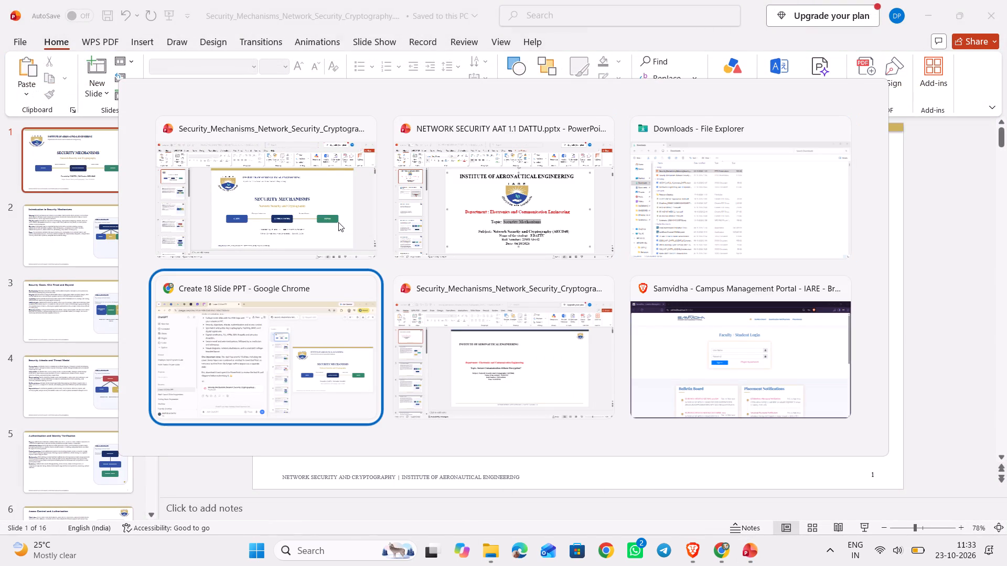
key("alt+Delete")
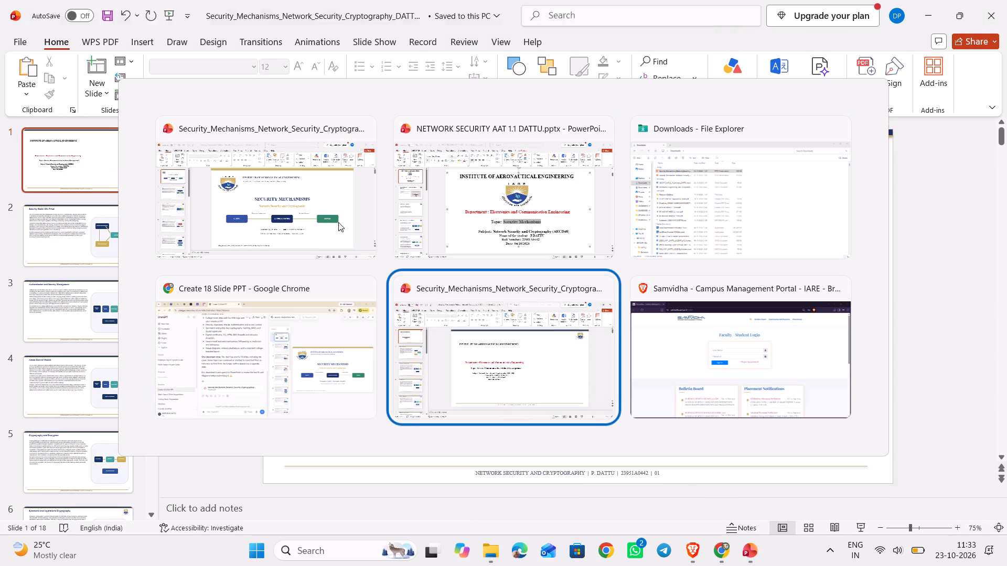
key("Tab")
key("Return")
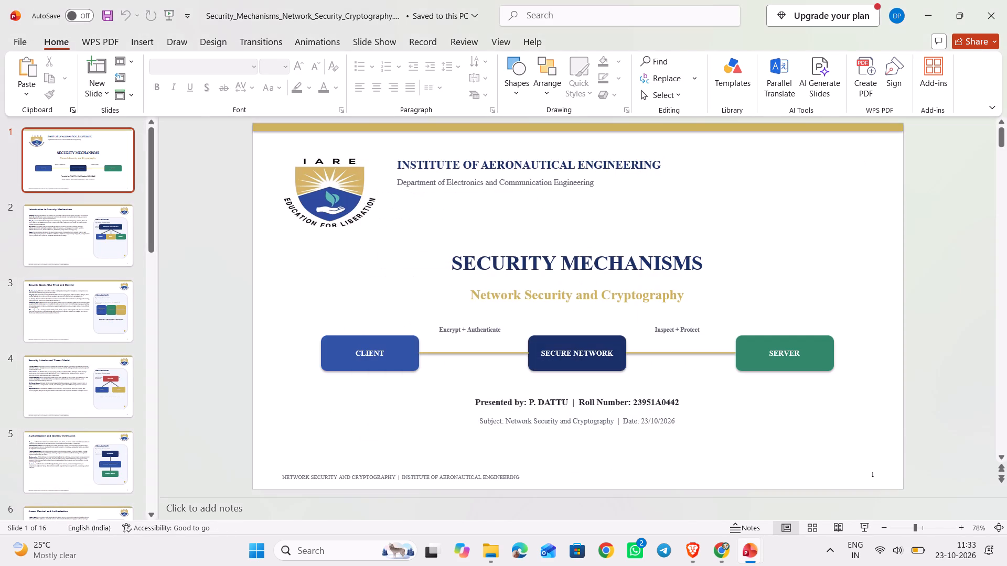
Switch to the NETWORK SECURITY AAT 1.1 presentation and copy all the text in its title slide's text box.
key("alt+Tab")
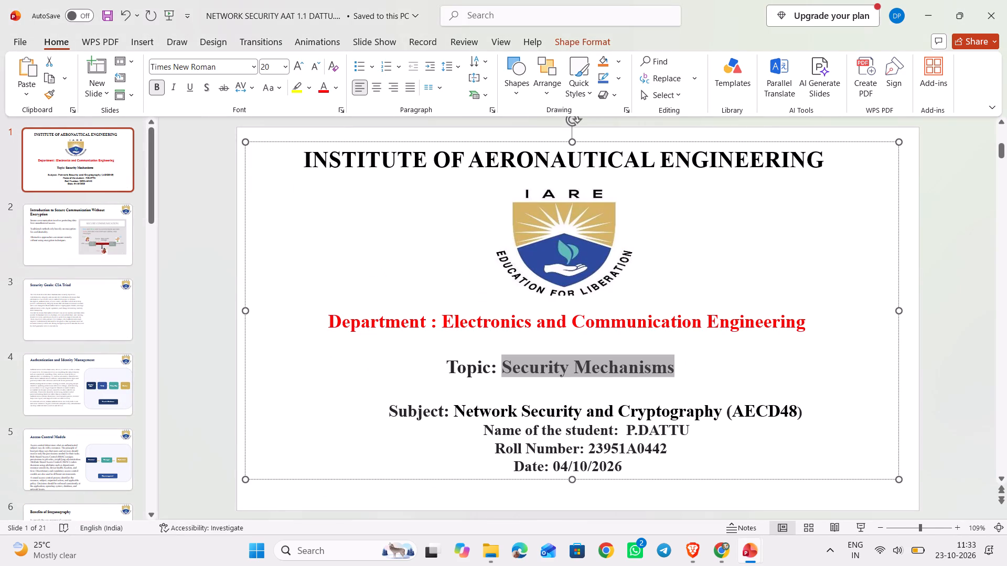
left_click(323, 265)
key("ctrl+a")
key("ctrl+c")
Switch to the new 16-slide presentation, delete everything on its title slide, and paste the copied title text there.
key("alt+Tab")
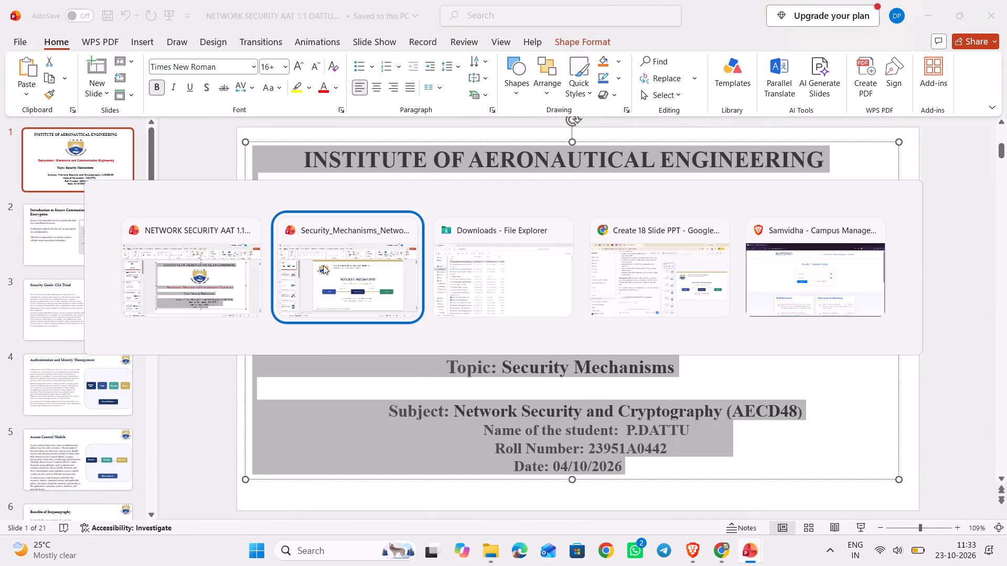
left_click(312, 293)
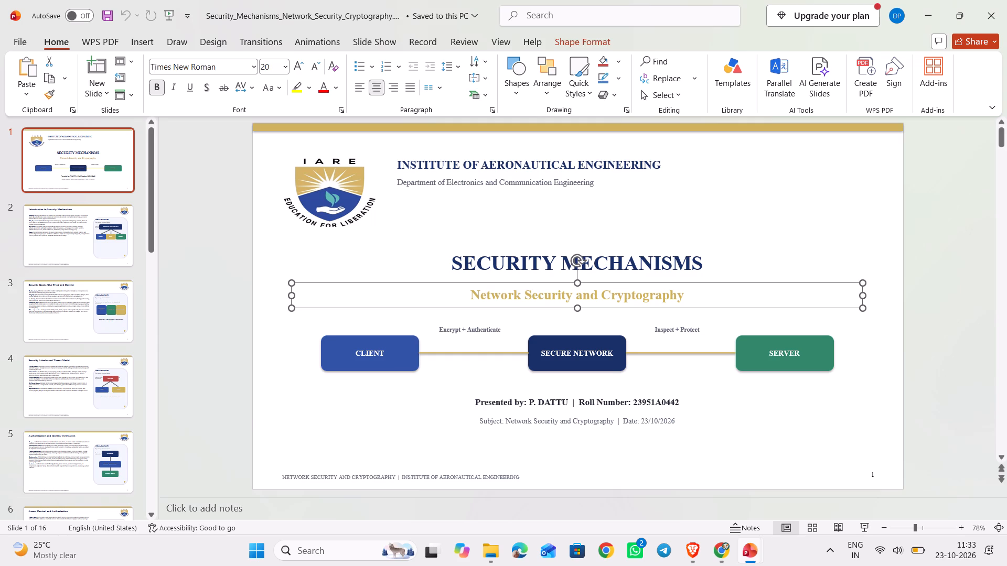
left_click(310, 176, "ctrl")
left_click(418, 182, "ctrl")
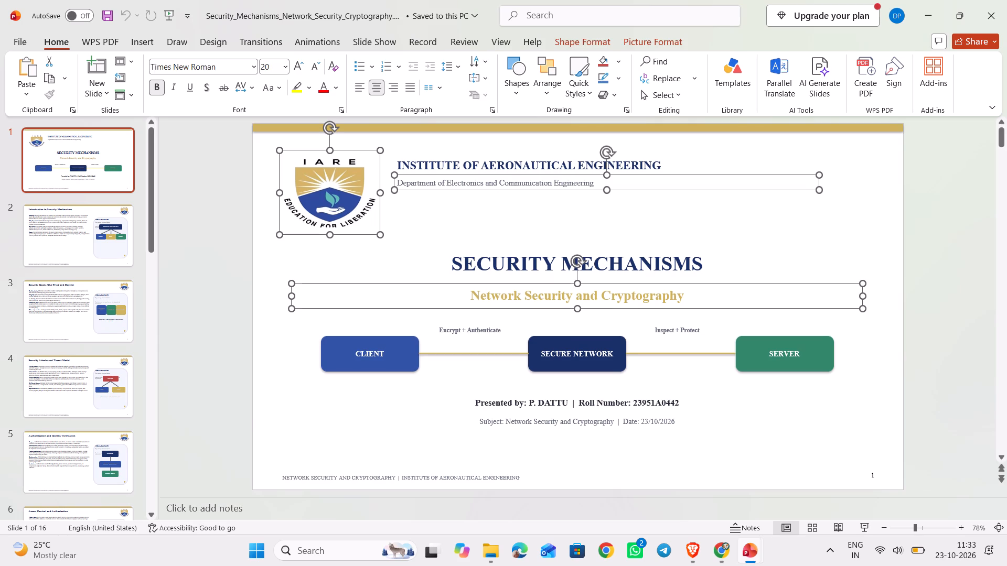
left_click(441, 167, "ctrl")
left_click(516, 257, "ctrl")
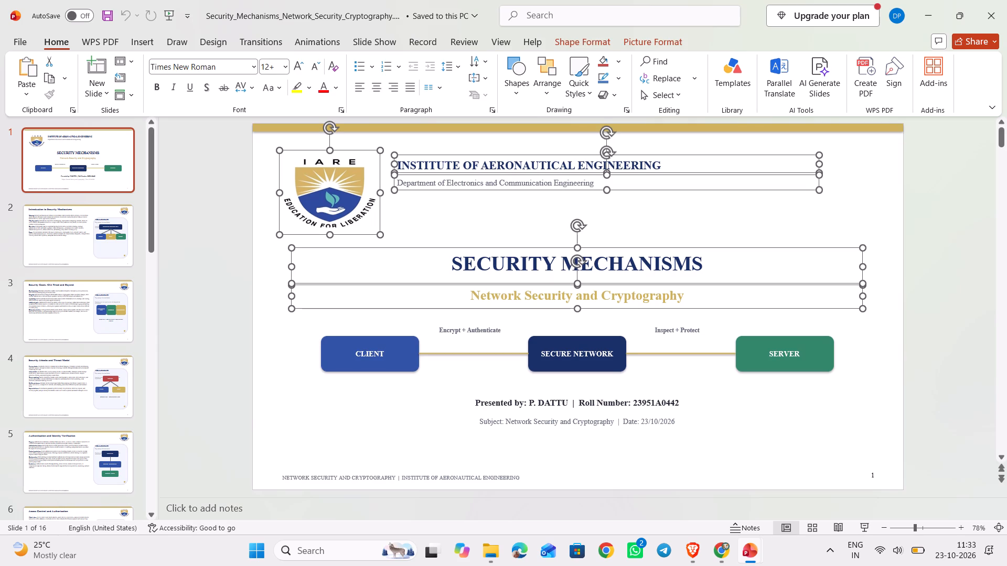
left_click(545, 402, "ctrl")
left_click(560, 424, "ctrl")
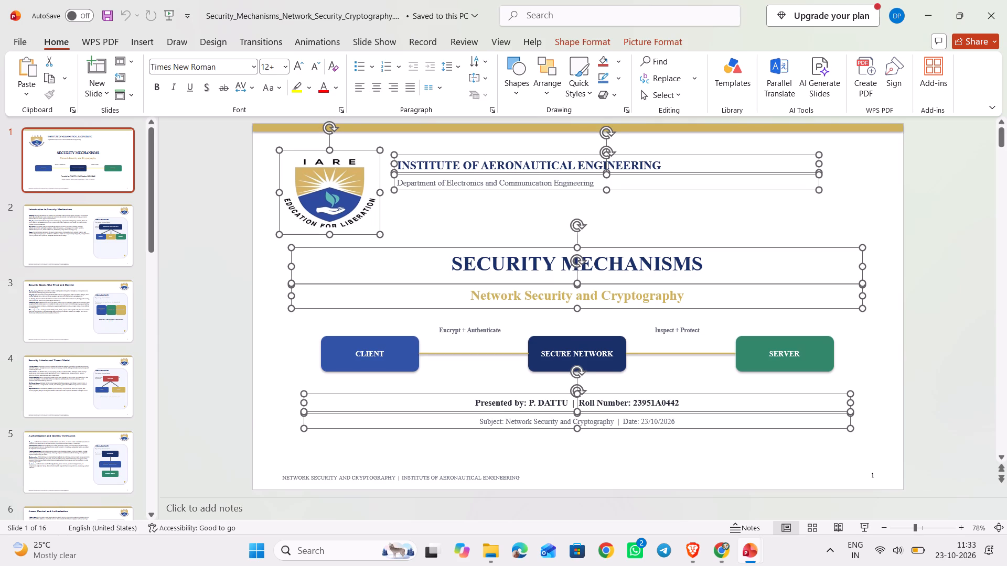
left_click(470, 474, "ctrl")
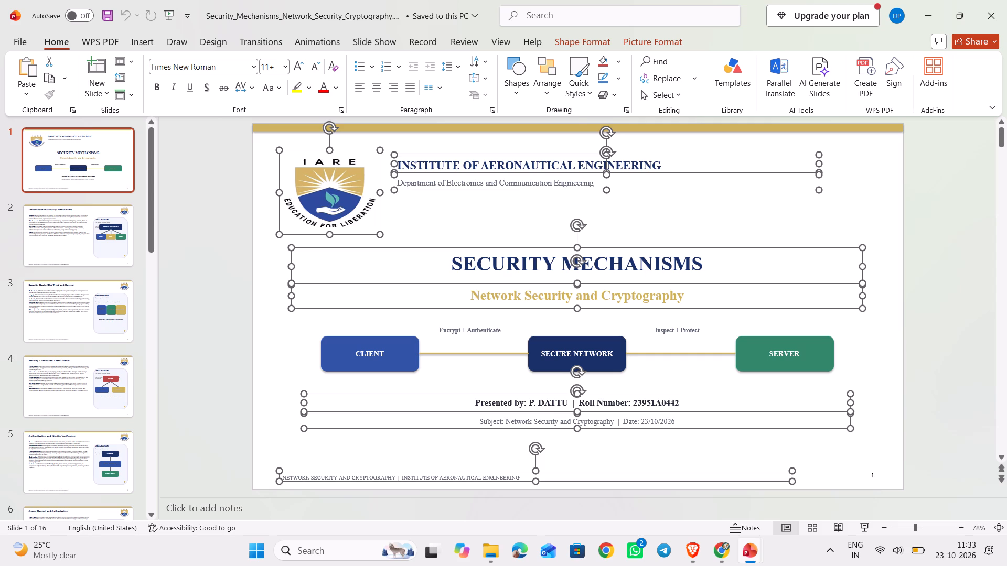
key("ctrl+a")
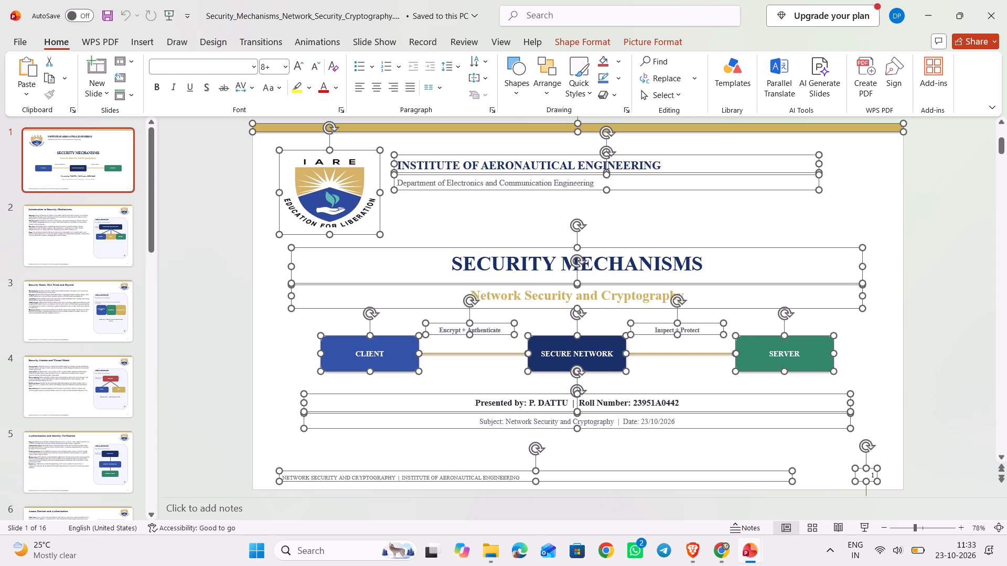
key("BackSpace")
key("ctrl+v")
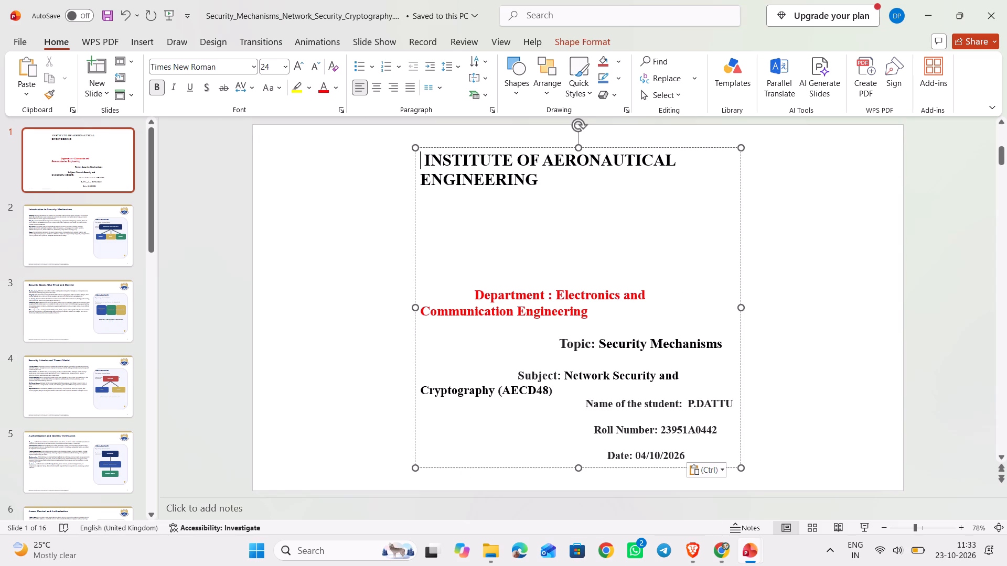
Widen the pasted text box in both directions across the title slide so that each heading fits on one line.
left_click_drag(739, 309, 858, 335)
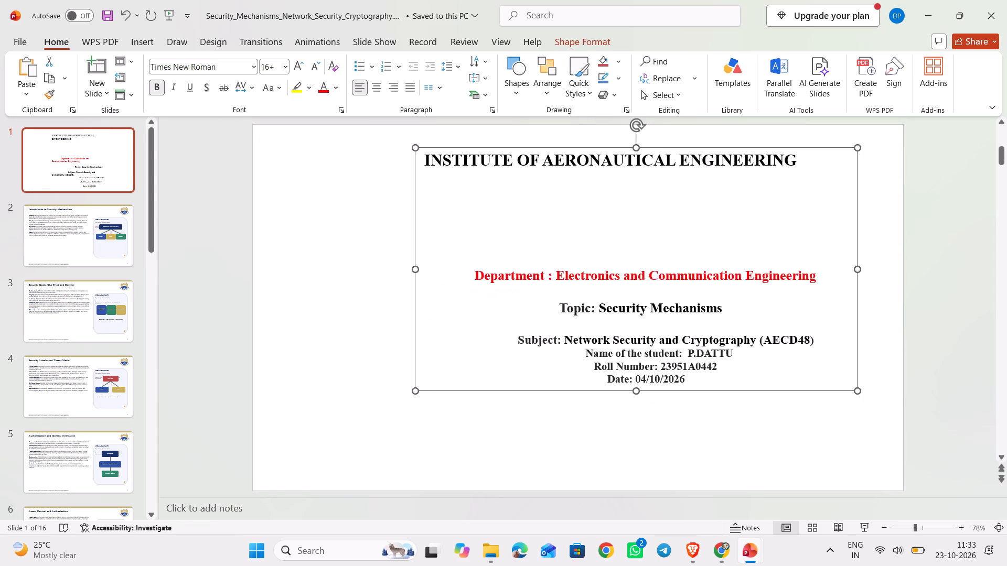
left_click_drag(416, 148, 359, 170)
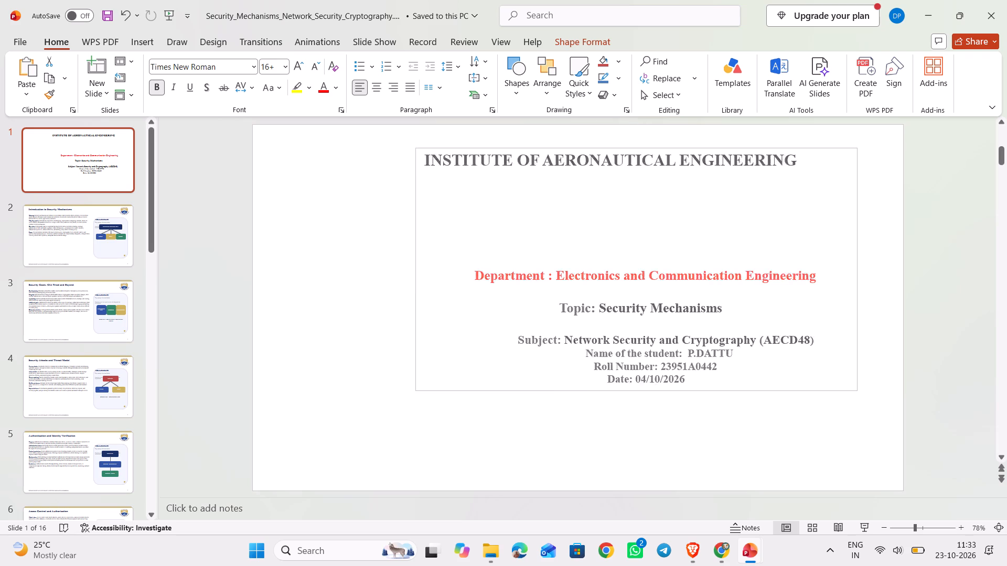
left_click_drag(359, 170, 275, 139)
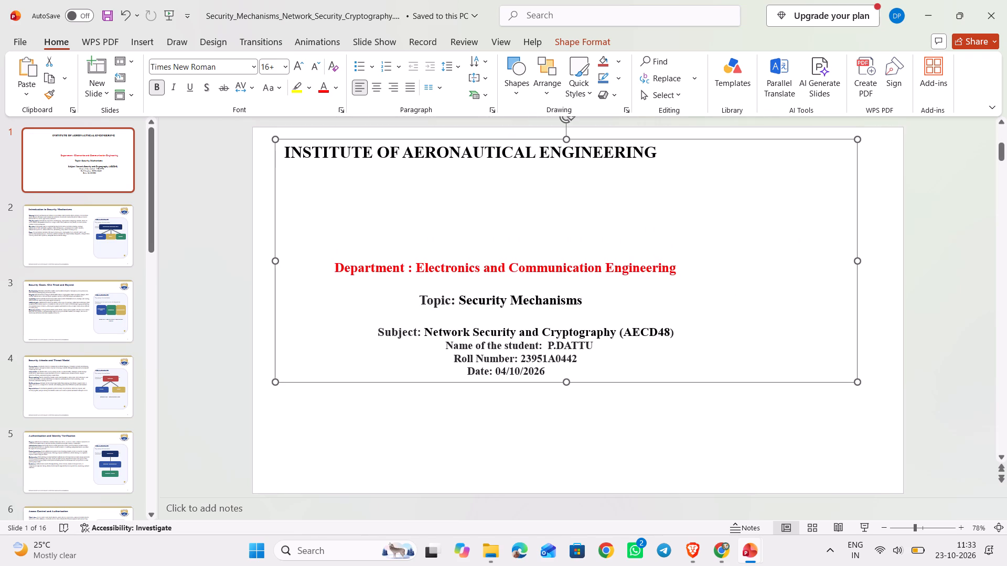
left_click(536, 218)
Copy the IARE logo from the NETWORK SECURITY AAT 1.1 title slide and paste it onto the new presentation's title slide.
key("alt+Tab")
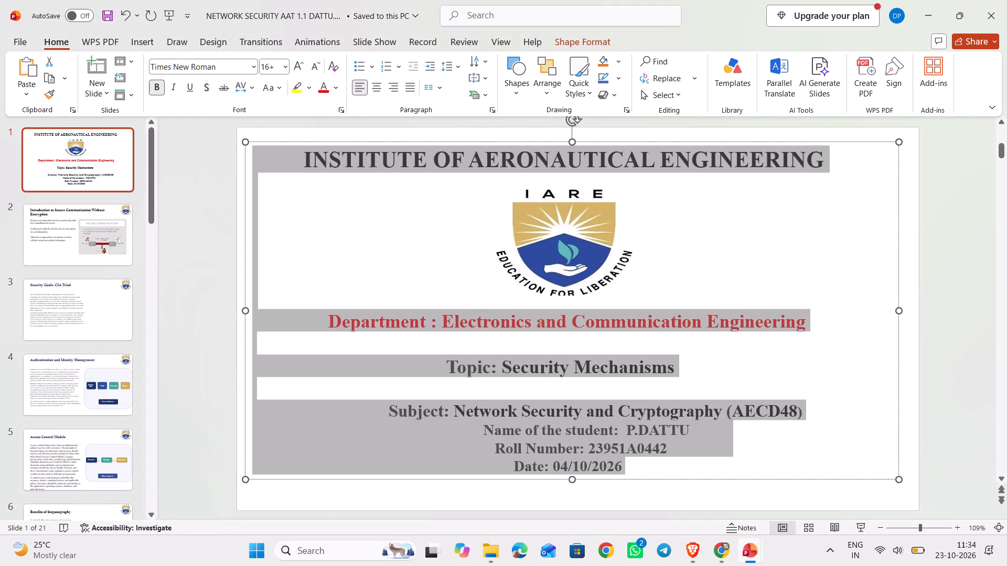
left_click(527, 230)
left_click(566, 238)
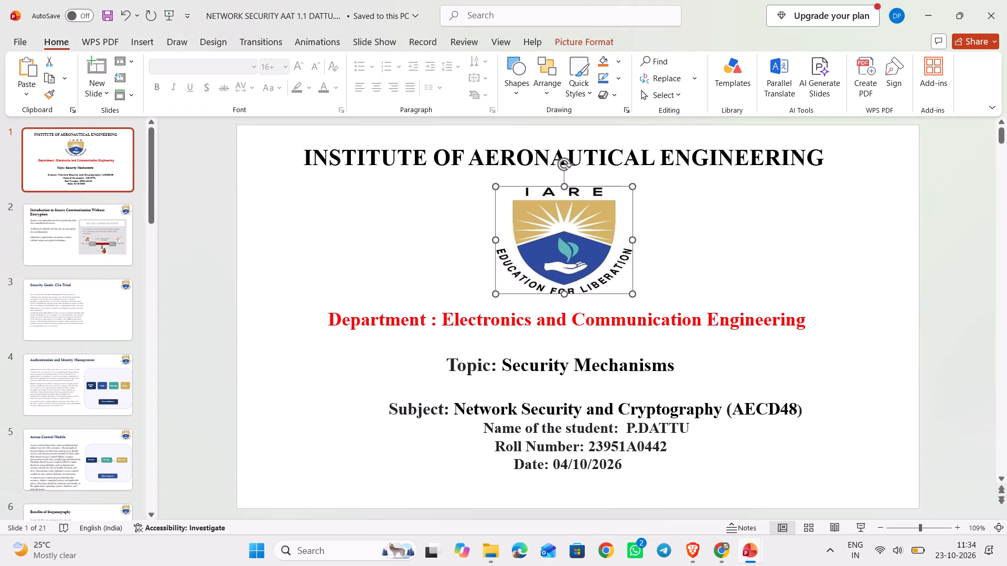
key("ctrl+c")
key("alt+Tab")
key("ctrl+v")
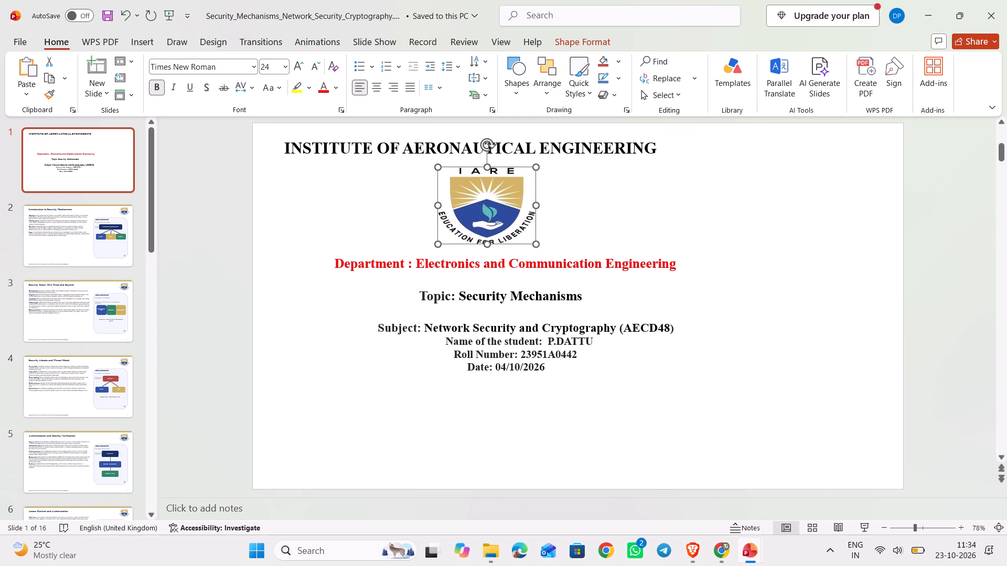
left_click(294, 202)
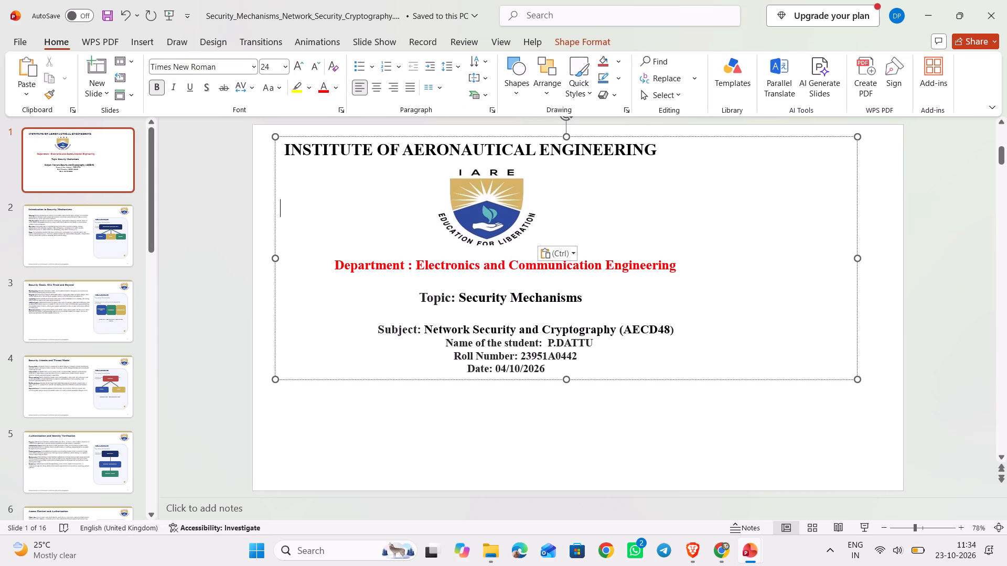
Add a blank line above the Department line in the title slide's text box.
key("Return")
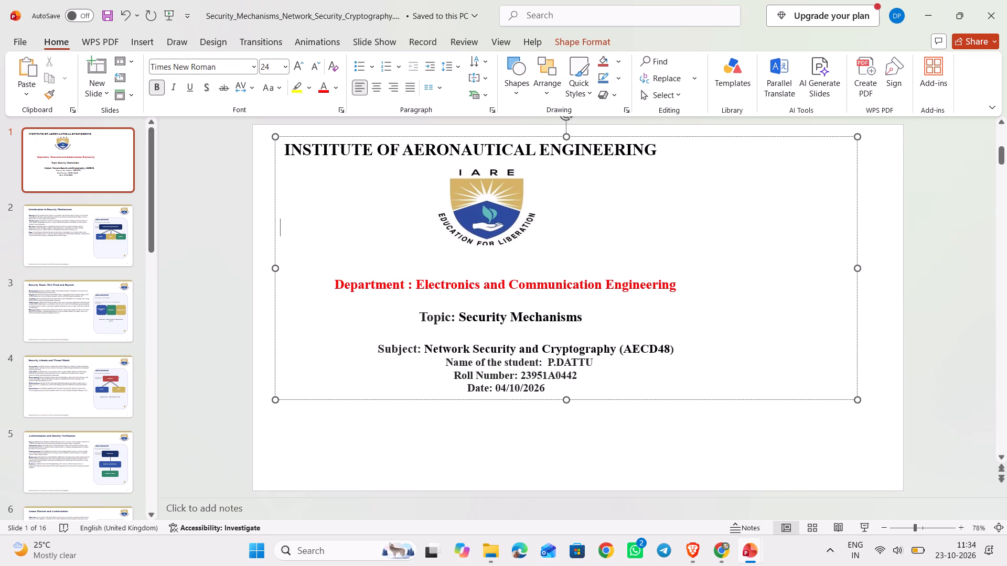
Compare the heading, Department and Topic line placement with the NETWORK SECURITY AAT 1.1 title slide.
key("alt+Tab")
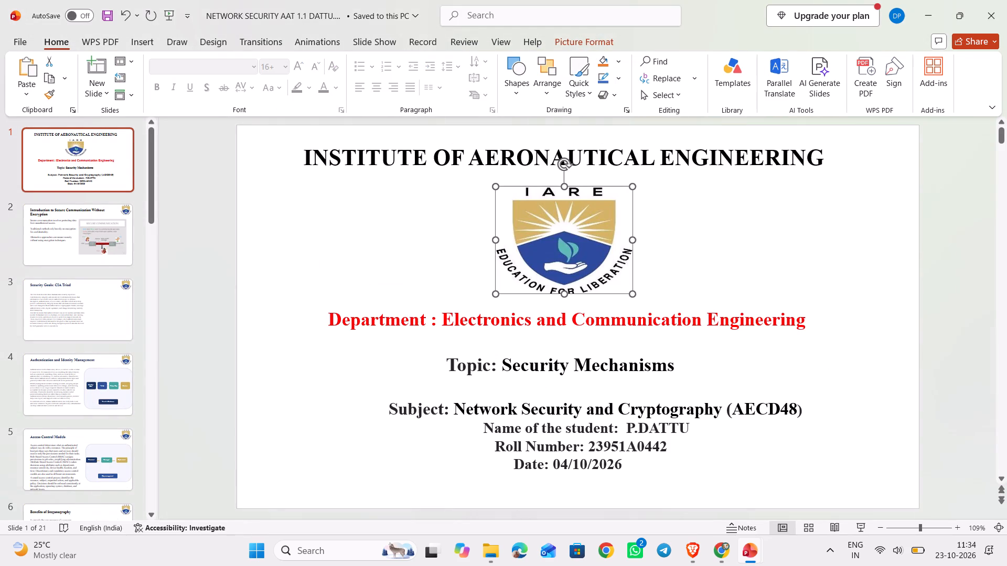
left_click(331, 153)
key("alt+Tab")
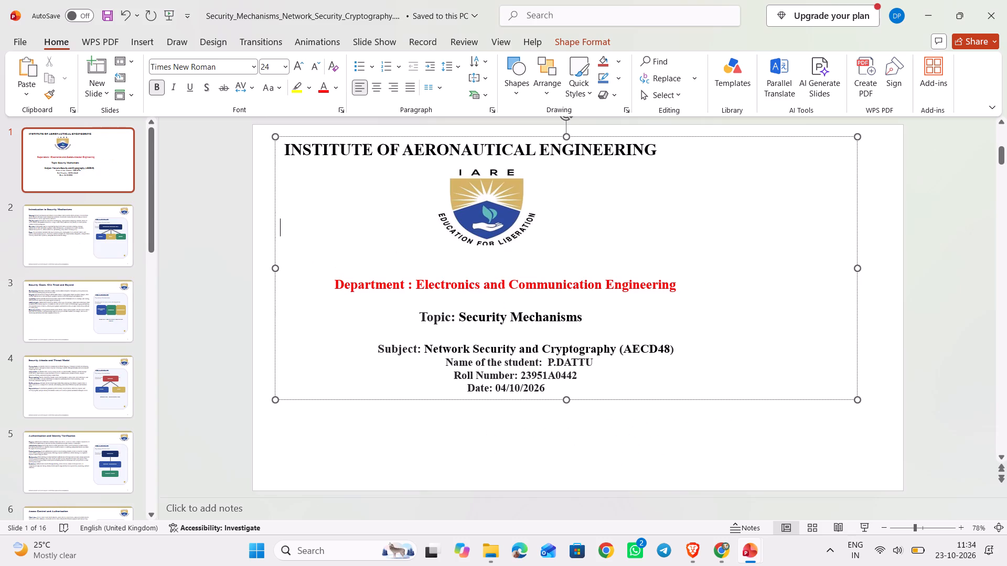
key("alt+Tab")
left_click_drag(410, 328, 479, 320)
left_click(499, 365)
key("alt+Tab")
Indent the INSTITUTE OF AERONAUTICAL ENGINEERING heading with leading spaces to bring it near the middle of the title slide.
triple_click(398, 148)
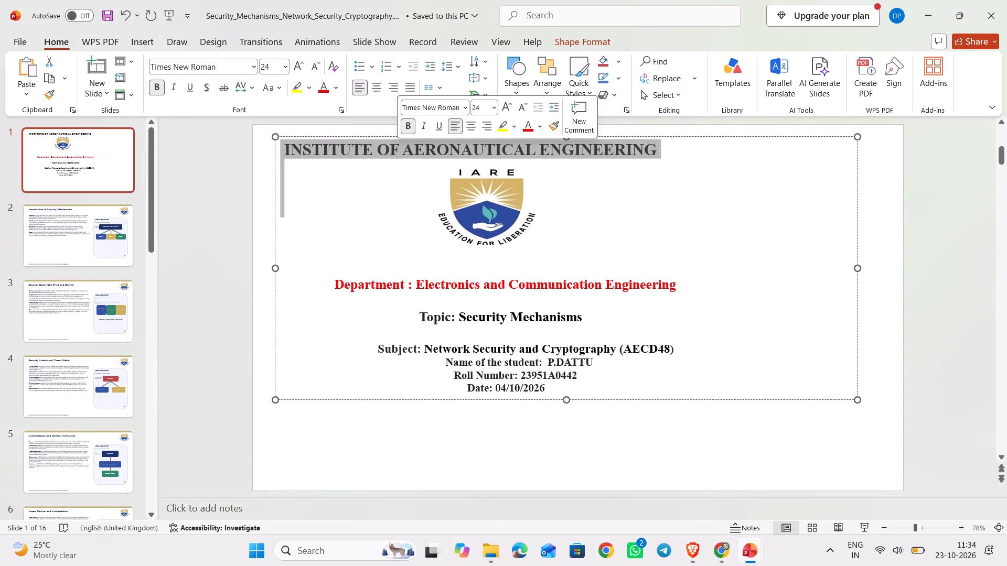
left_click(964, 527)
left_click(964, 527)
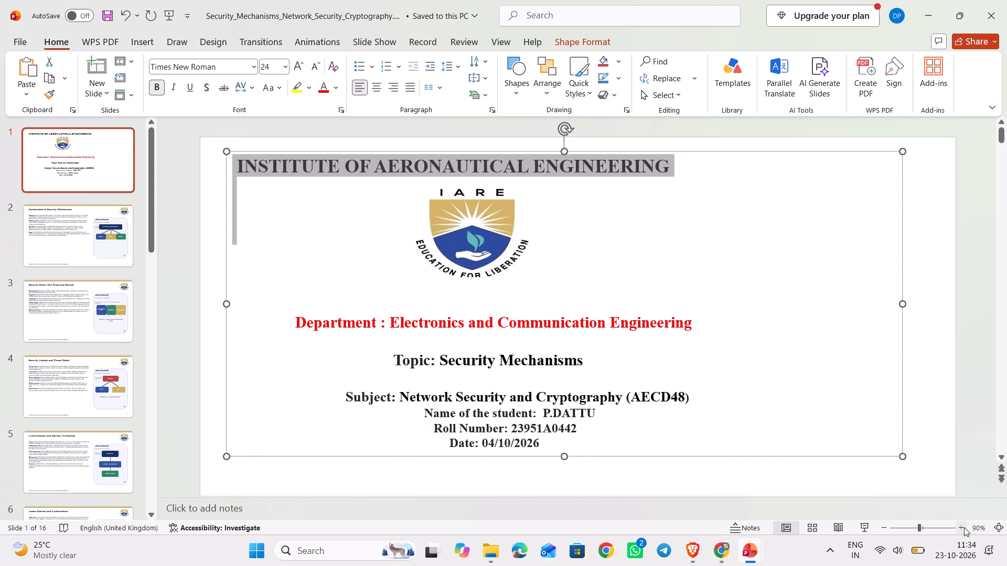
left_click(964, 527)
scroll(697, 446, "down", 5, "ctrl")
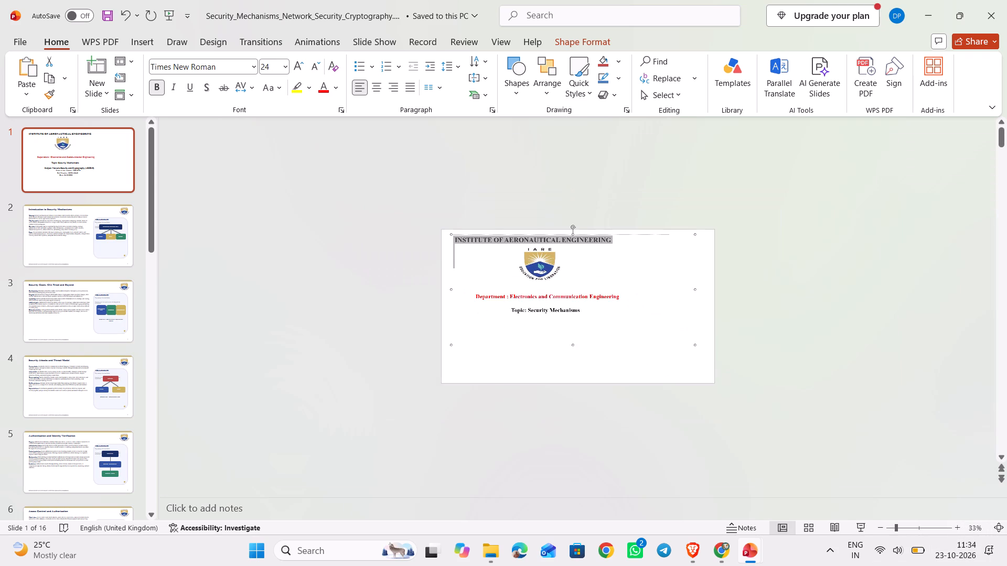
scroll(697, 446, "up", 2, "ctrl")
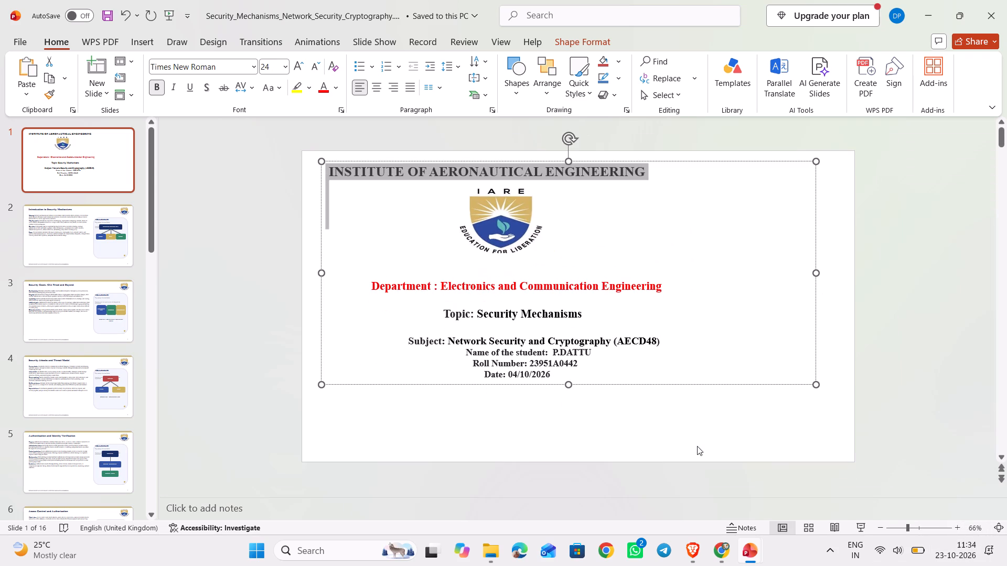
scroll(697, 446, "up", 1, "ctrl")
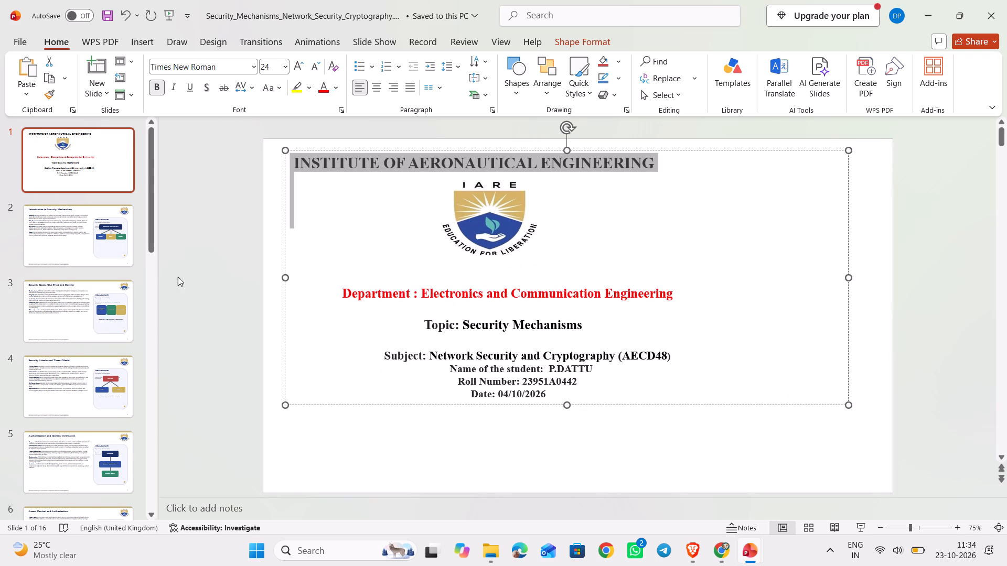
left_click(293, 164)
key("space")
key("space")
key("space")
key("space")
key("space")
key("space")
key("space")
key("space")
key("space")
key("space")
key("space")
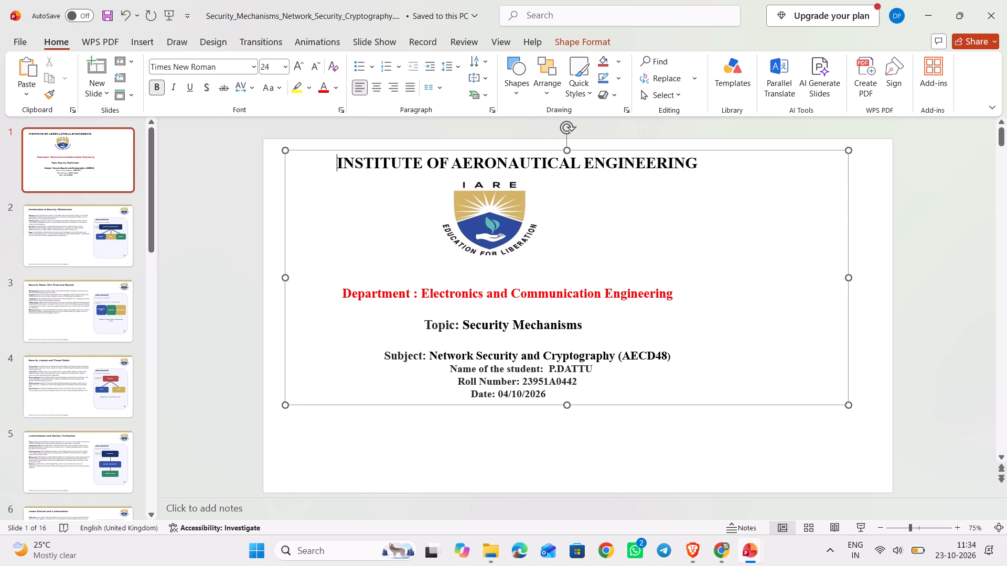
key("space")
key("space")
key("space")
key("space")
key("space")
key("space")
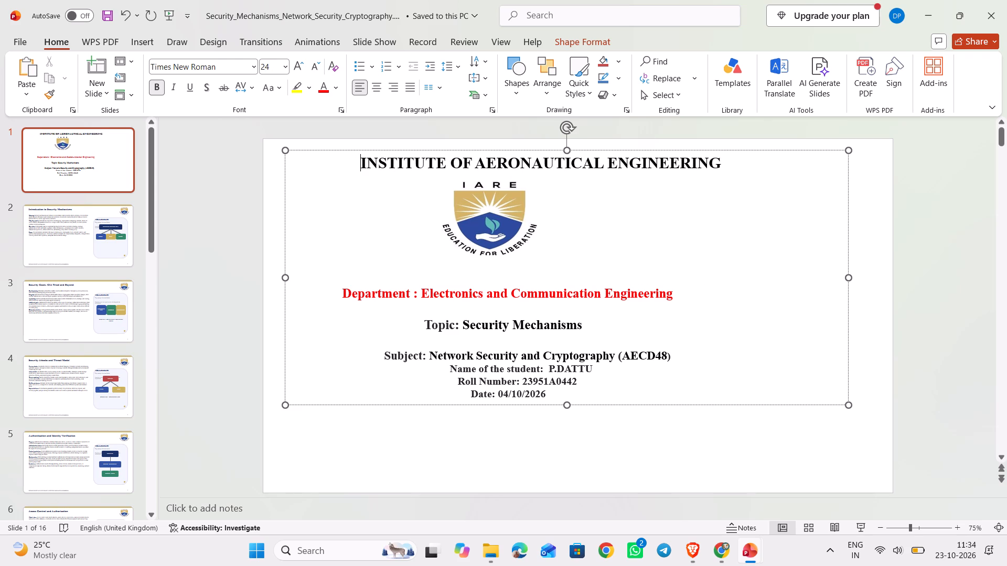
key("space")
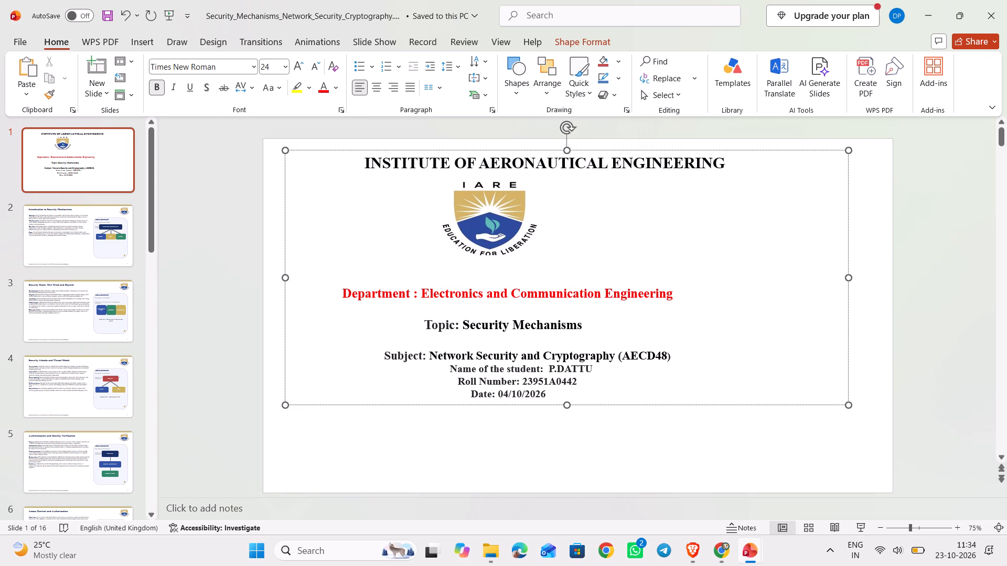
key("space")
key("space")
key("space")
Move the IARE logo beneath the middle of the institute heading, just above the Department line.
left_click(416, 258)
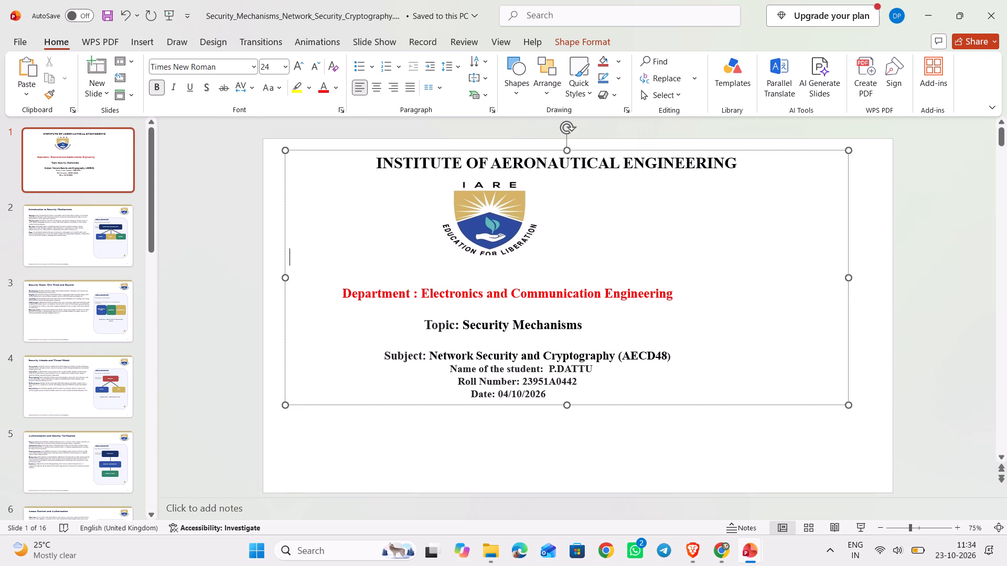
key("space")
key("space")
key("space")
key("space")
left_click(440, 219)
left_click(513, 211)
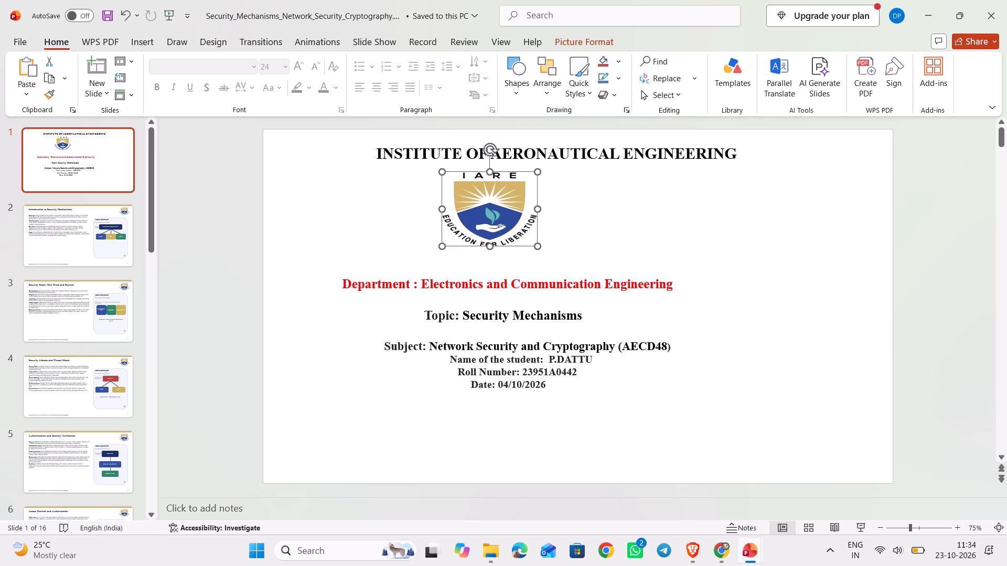
left_click_drag(507, 212, 560, 219)
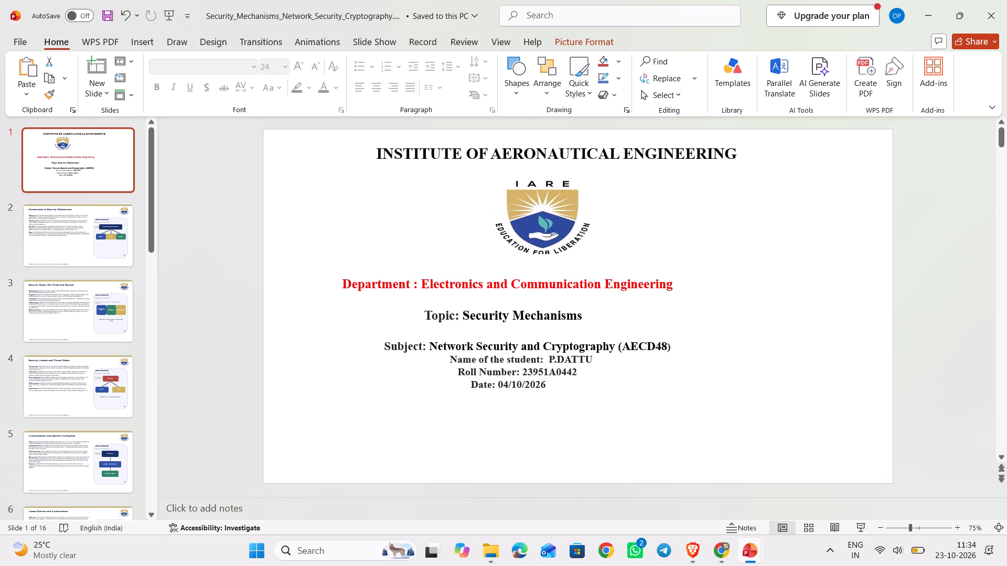
left_click_drag(560, 219, 571, 224)
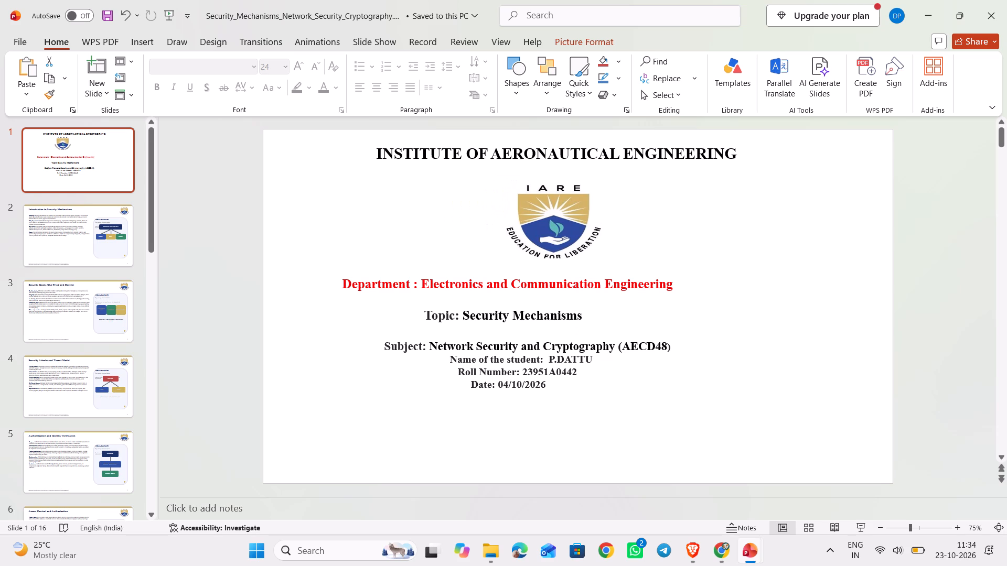
left_click_drag(571, 224, 570, 232)
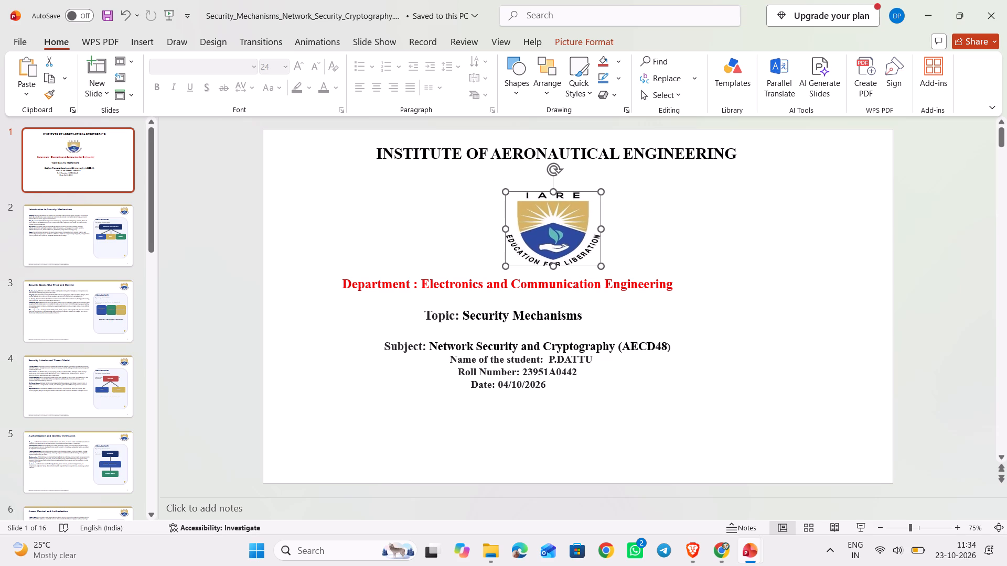
Stretch the title text box toward the slide's lower-right corner, nearly to the slide's right edge.
left_click(344, 285)
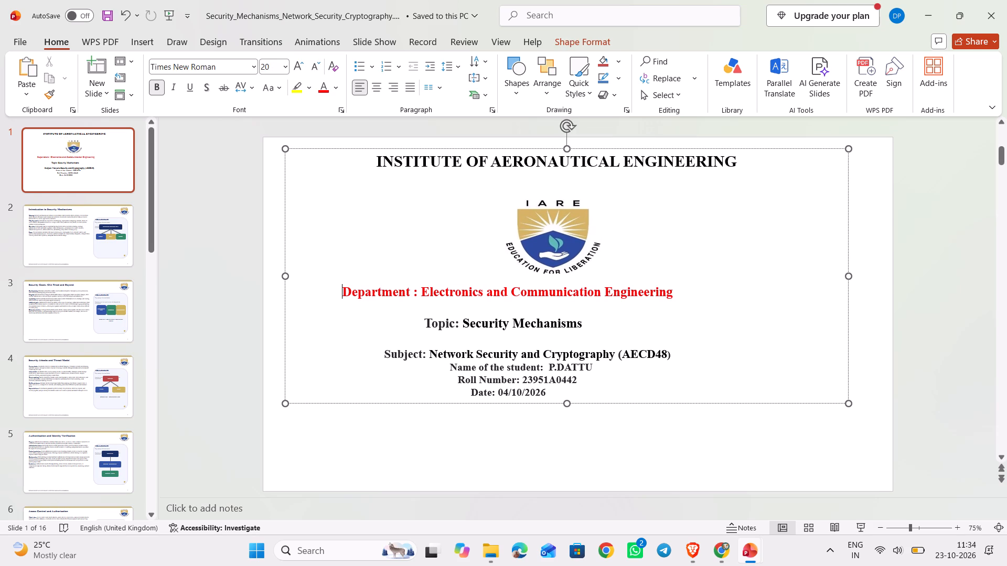
left_click_drag(342, 293, 699, 296)
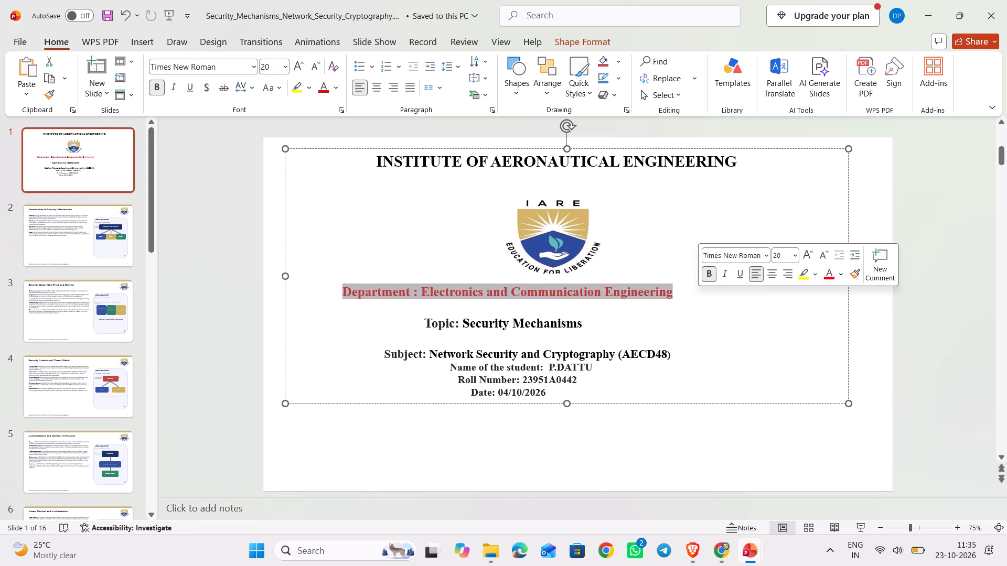
left_click(425, 321)
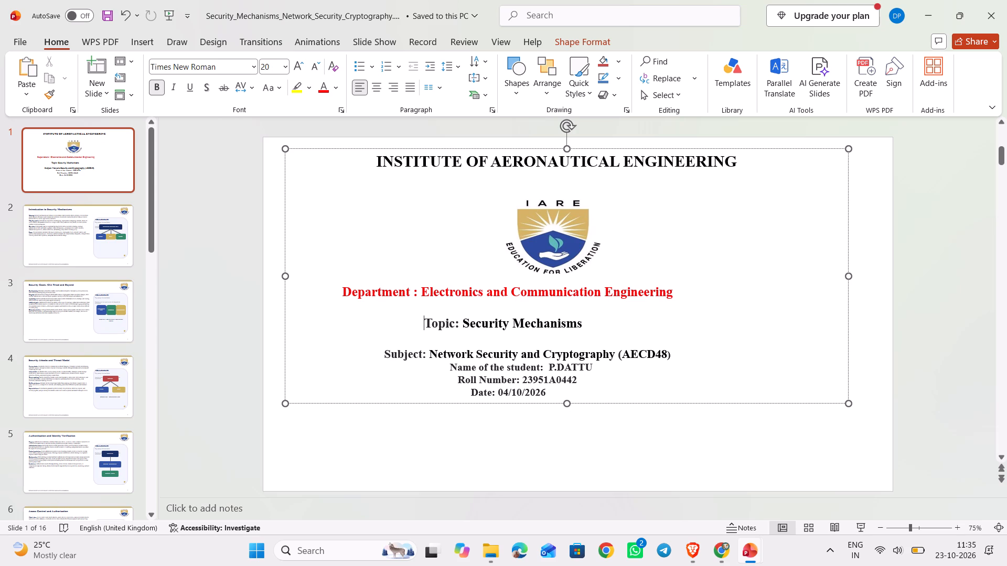
left_click_drag(567, 404, 576, 444)
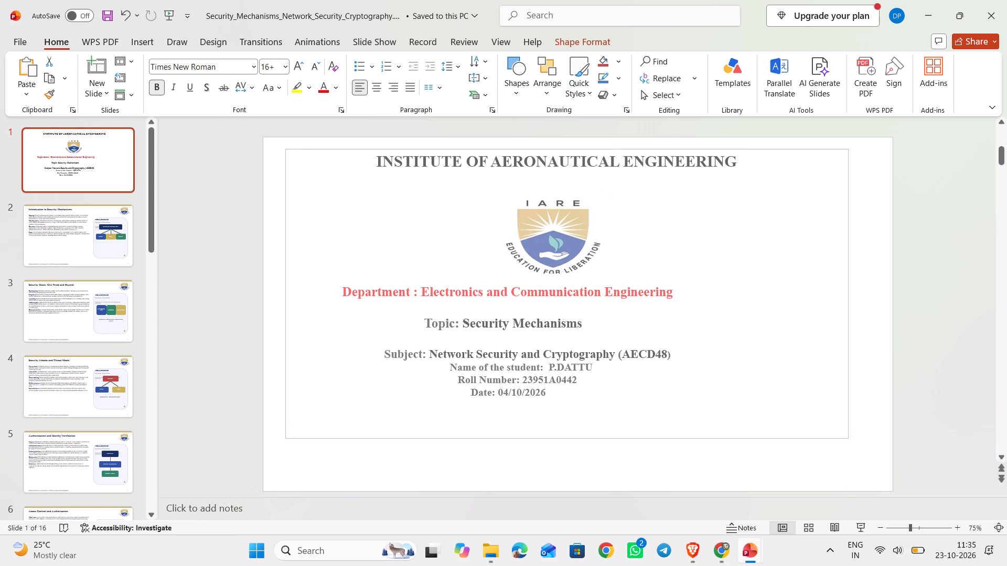
left_click_drag(576, 444, 586, 482)
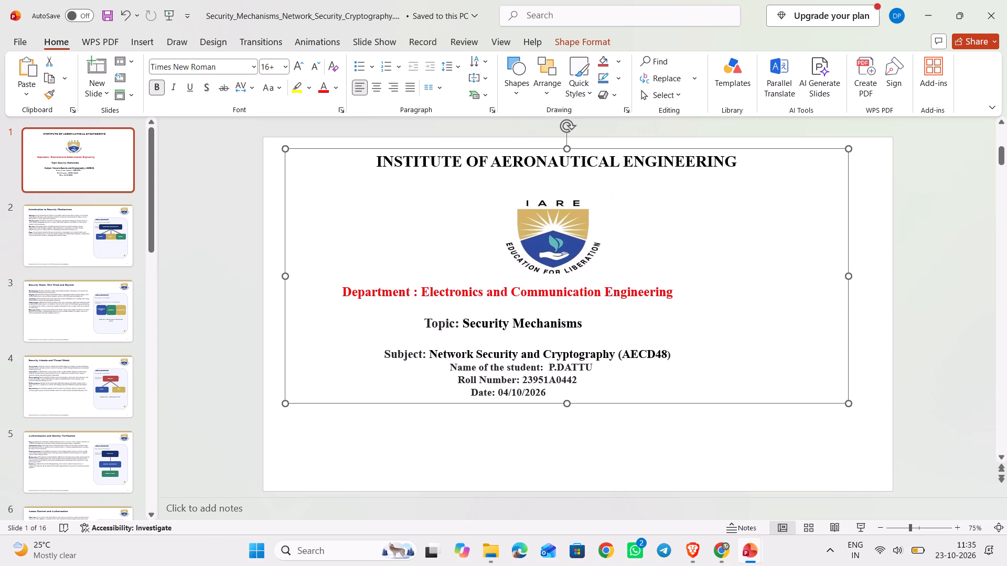
left_click_drag(850, 404, 882, 480)
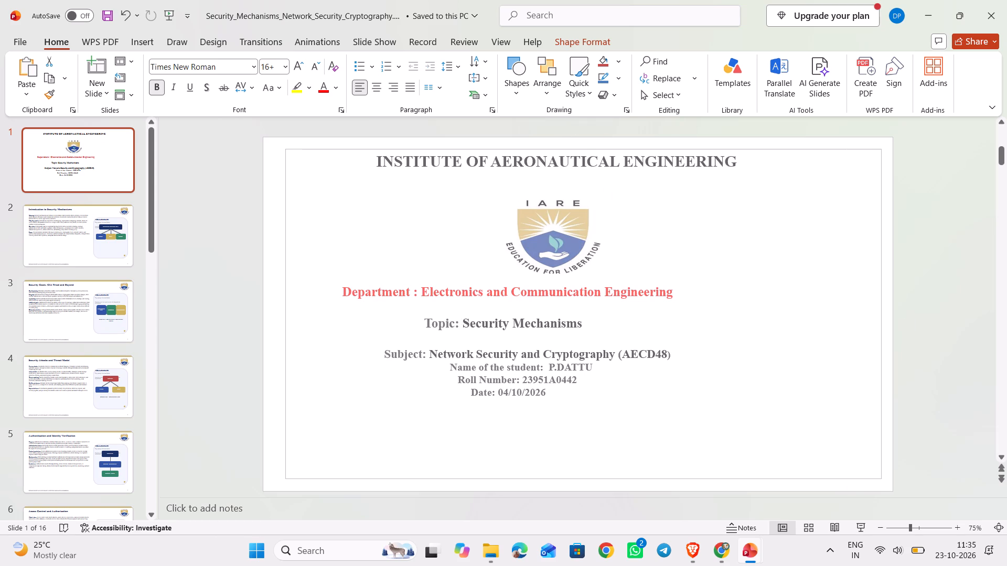
left_click_drag(882, 480, 882, 480)
Push the institute heading down one line and indent it with leading spaces to centre it above the logo.
left_click(373, 165)
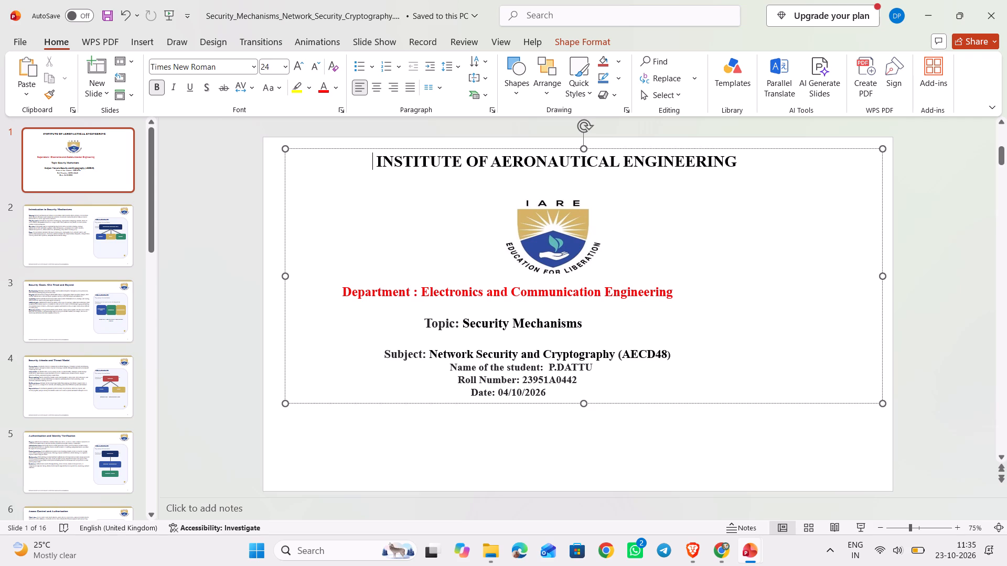
key("Return")
key("space")
key("space")
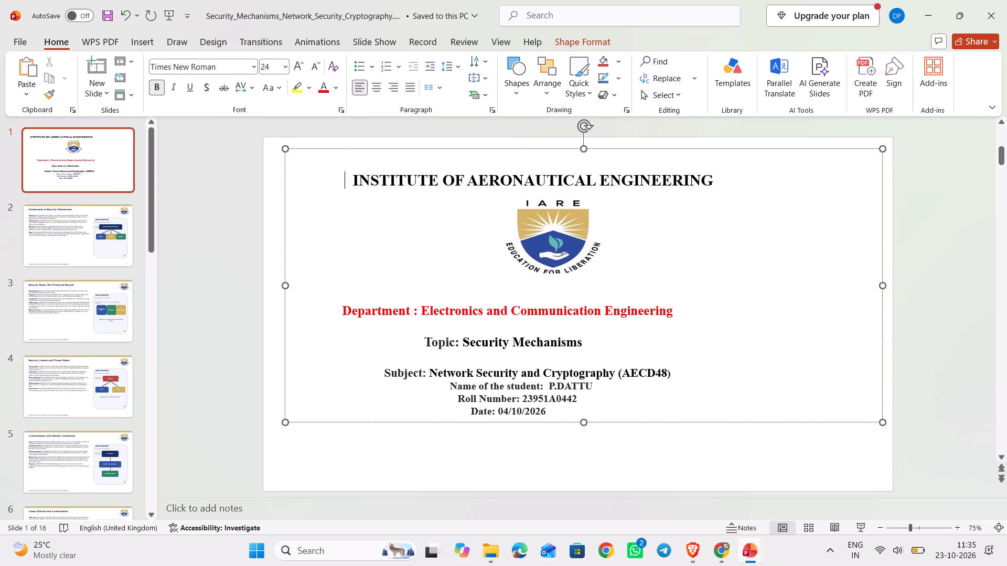
key("space")
key("space")
key("space")
key("space")
key("space")
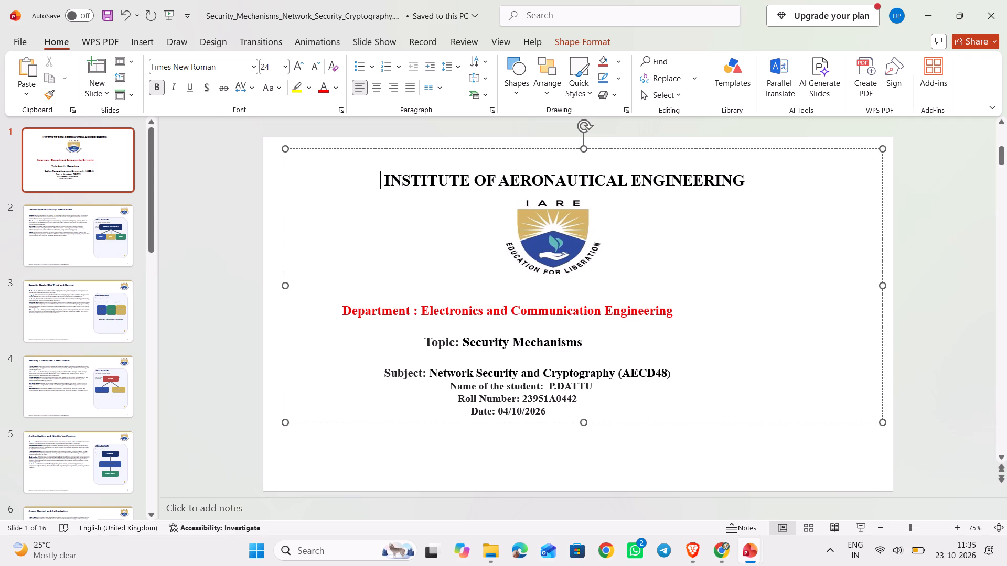
Indent the red Department : Electronics and Communication Engineering line with leading spaces to centre it under the logo.
left_click(341, 313)
key("space")
key("space")
key("space")
key("space")
key("space")
key("space")
key("space")
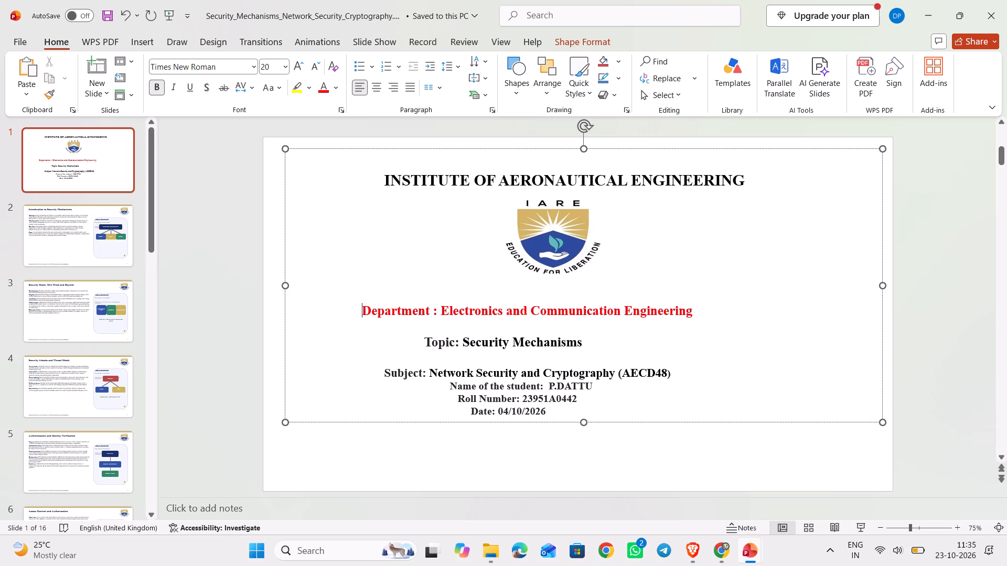
key("space")
key("space")
key("space")
key("space")
key("space")
key("space")
key("space")
key("space")
key("space")
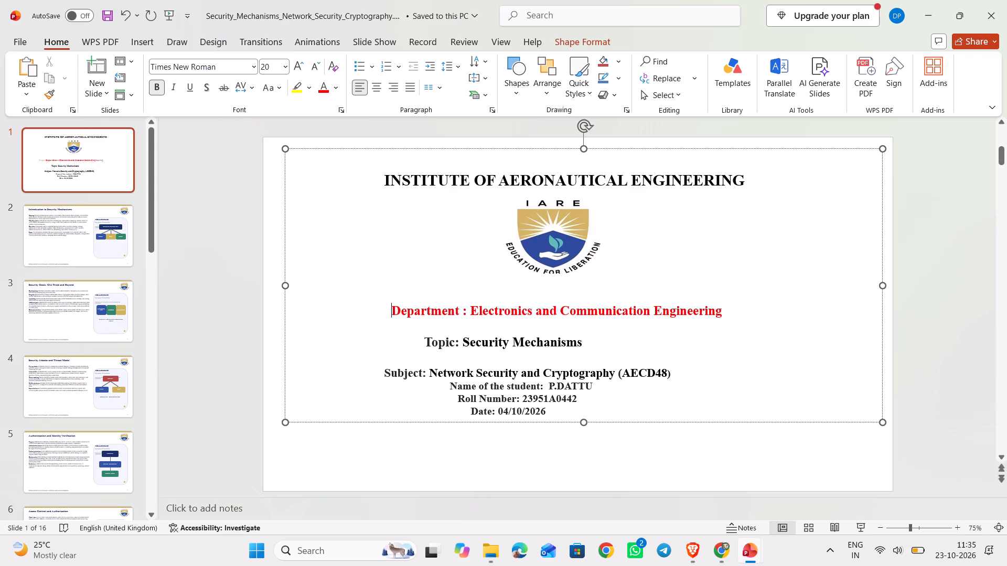
key("space")
key("space")
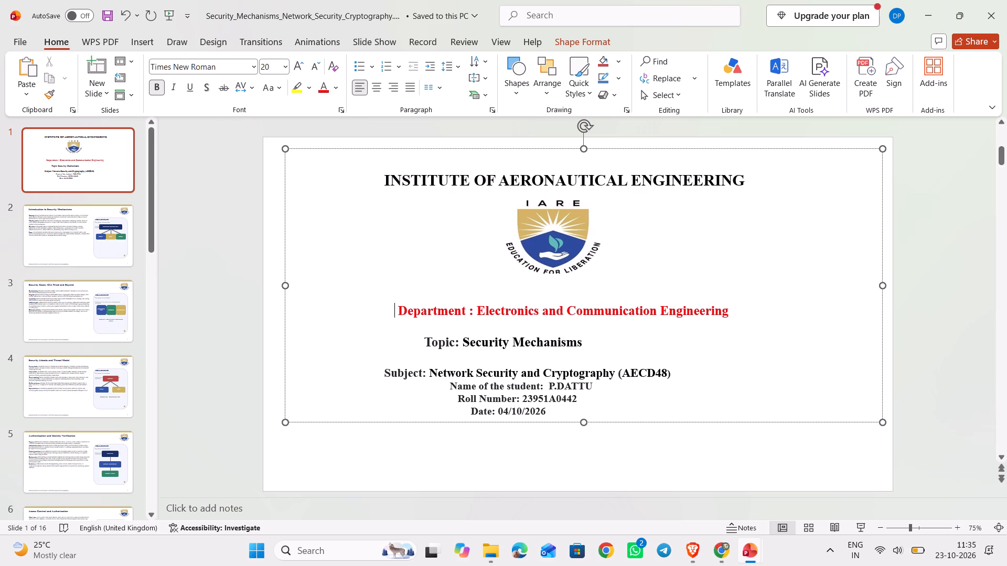
Indent the Topic: Security Mechanisms line with leading spaces to centre it under the Department line.
left_click(421, 343)
key("space")
key("space")
key("space")
key("space")
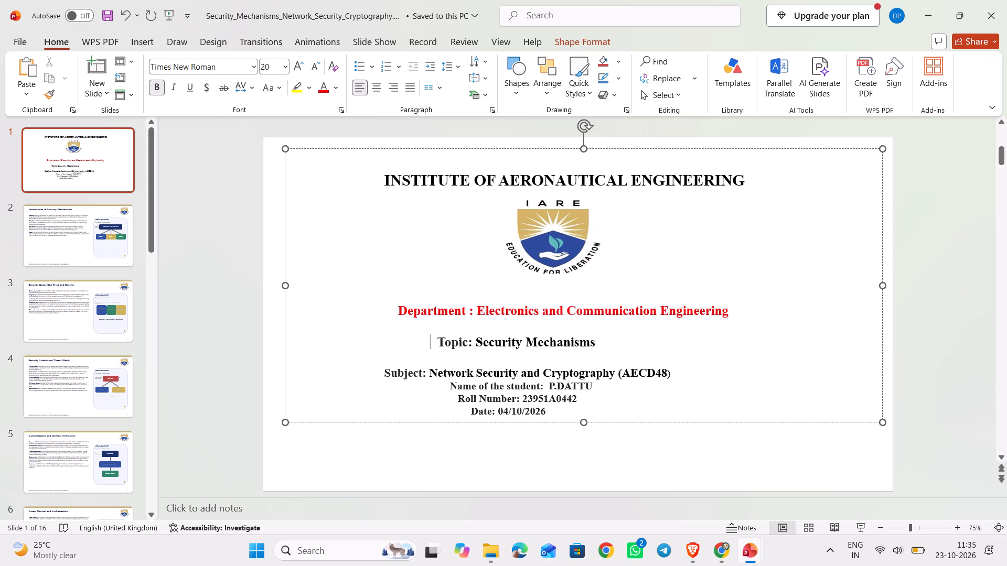
key("space")
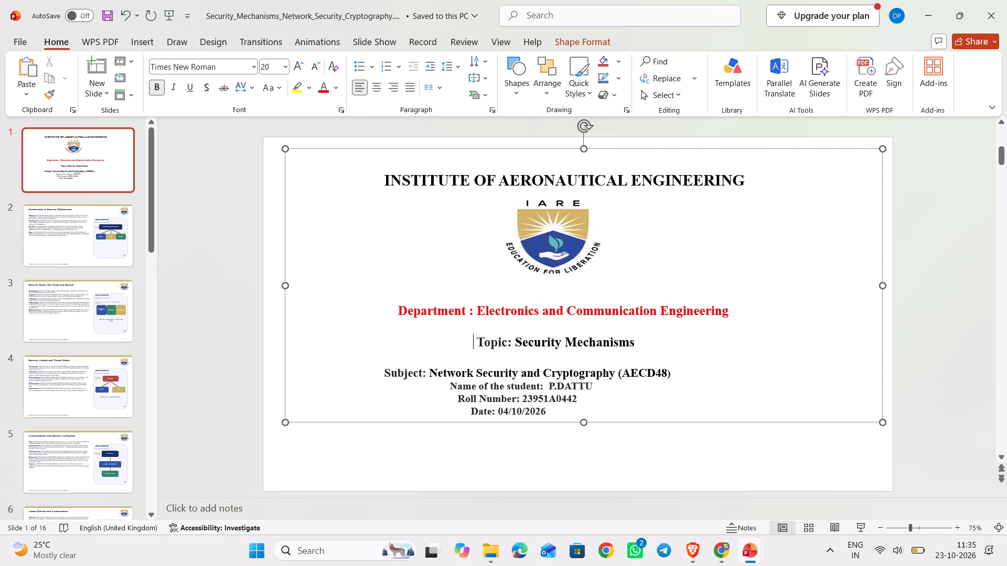
Indent the Subject: Network Security and Cryptography (AECD48) line with leading spaces to centre it under the Topic line.
left_click(385, 375)
key("space")
key("space")
key("space")
key("space")
key("space")
key("space")
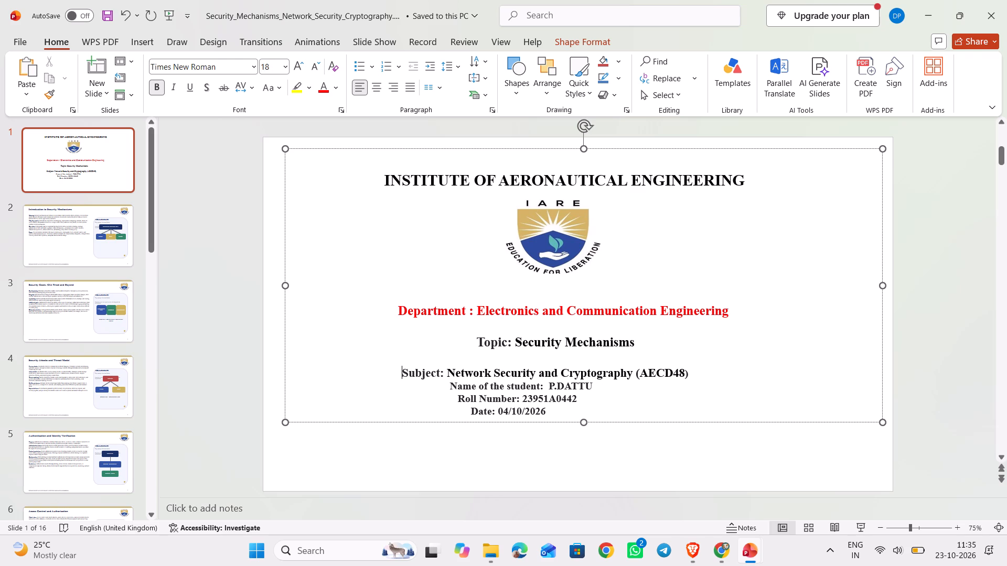
key("space")
key("space")
key("space")
key("space")
key("space")
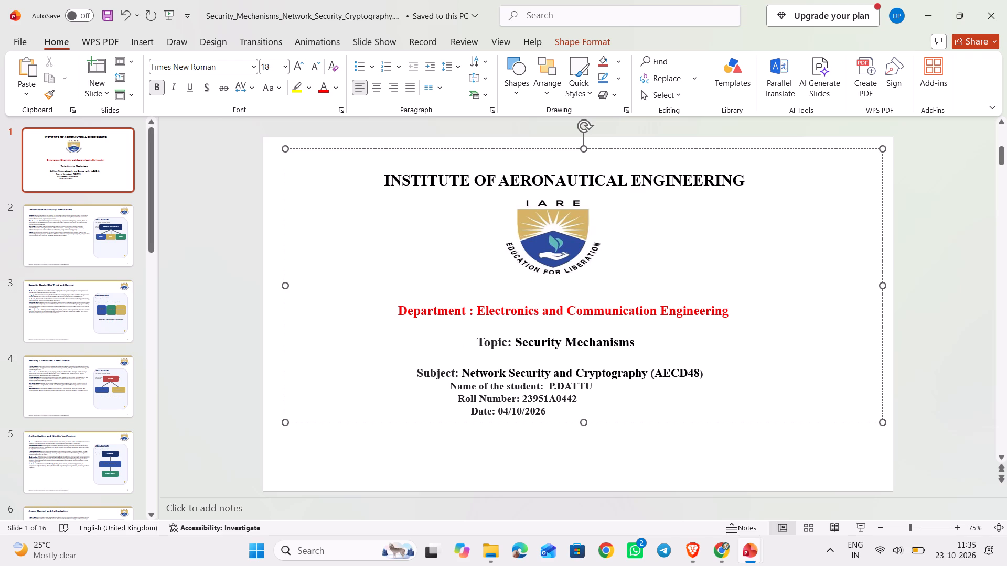
Push the Name of the student line down one line and indent it with leading spaces to centre it under the Subject line.
left_click(448, 389)
key("Return")
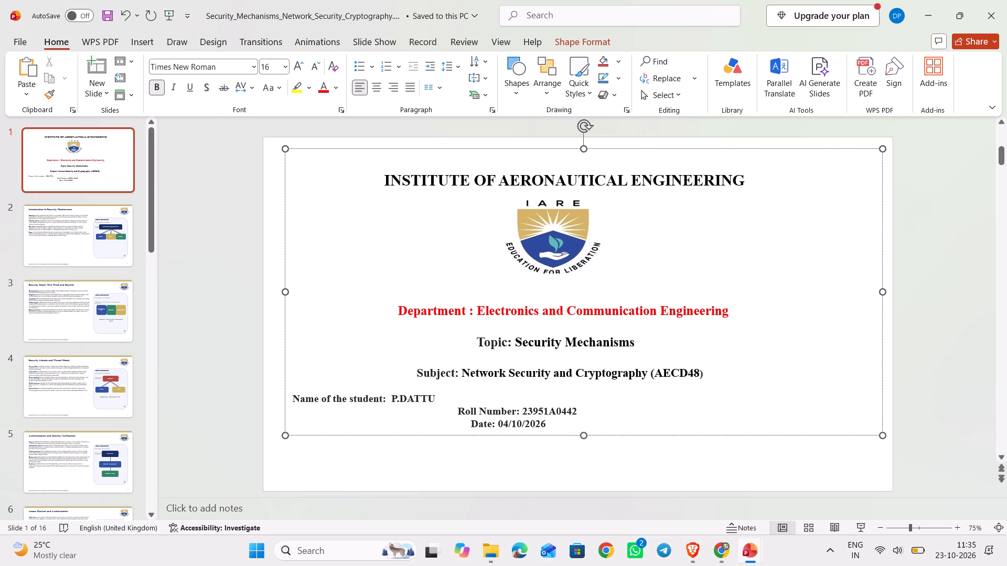
key("space")
key("space")
key("space")
key("space")
key("space")
key("space")
key("space")
key("space")
key("space")
key("space")
key("space")
key("space")
key("space")
key("space")
key("space")
key("space")
key("space")
key("space")
key("space")
key("space")
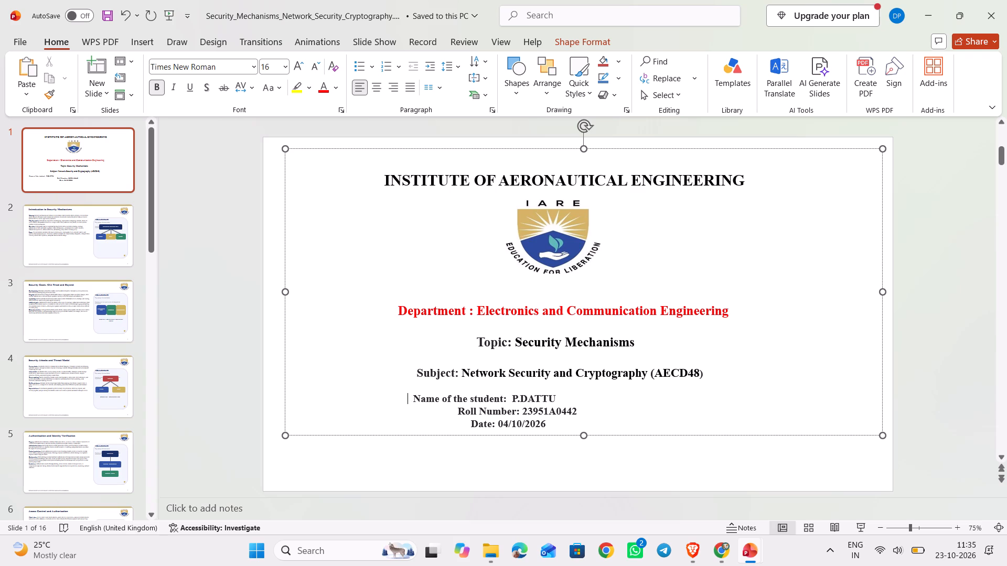
key("space")
key("space")
key("space")
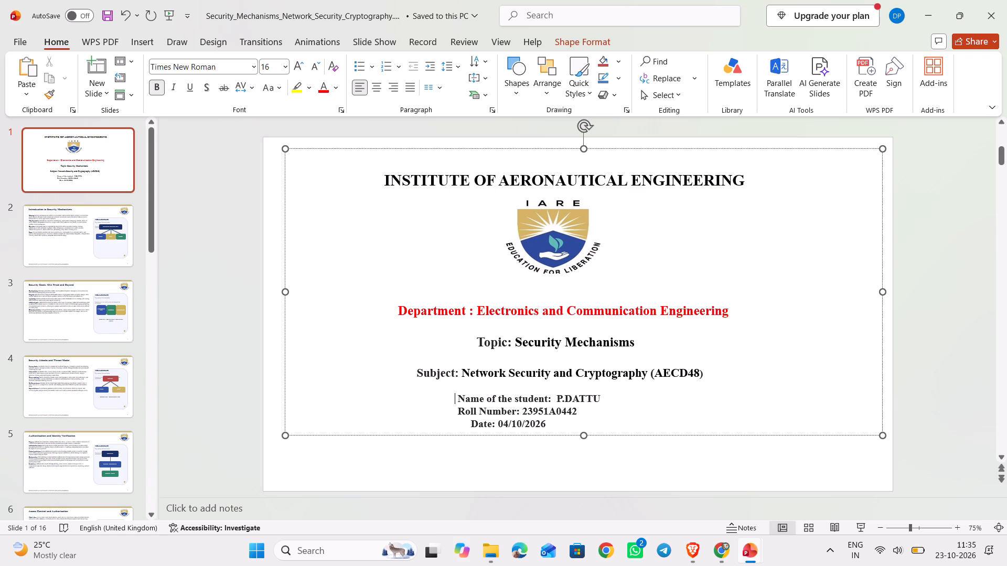
Indent the Roll Number line with leading spaces to centre it under the student name line.
left_click(458, 412)
key("space")
key("space")
key("space")
key("space")
key("space")
key("space")
key("space")
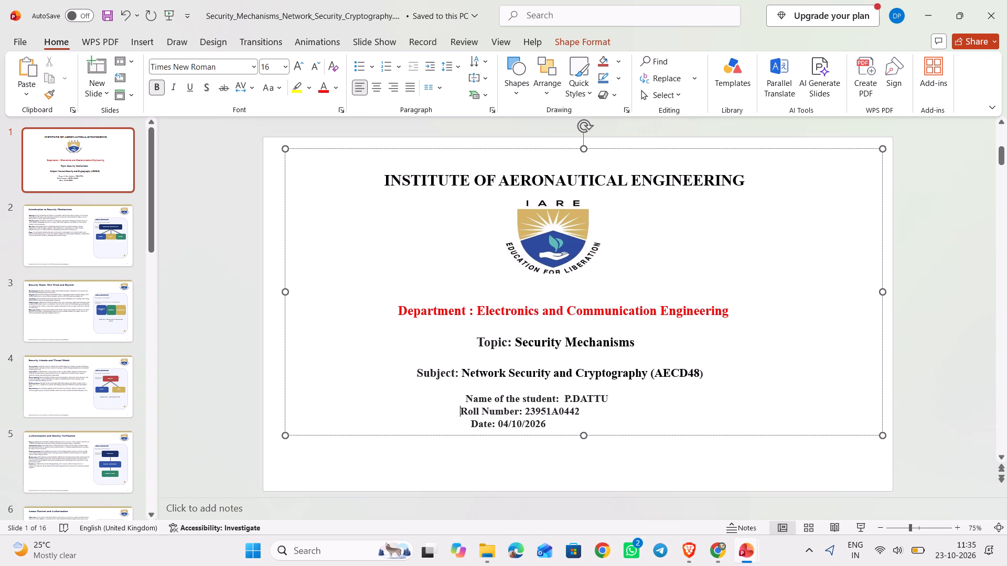
key("BackSpace")
key("BackSpace")
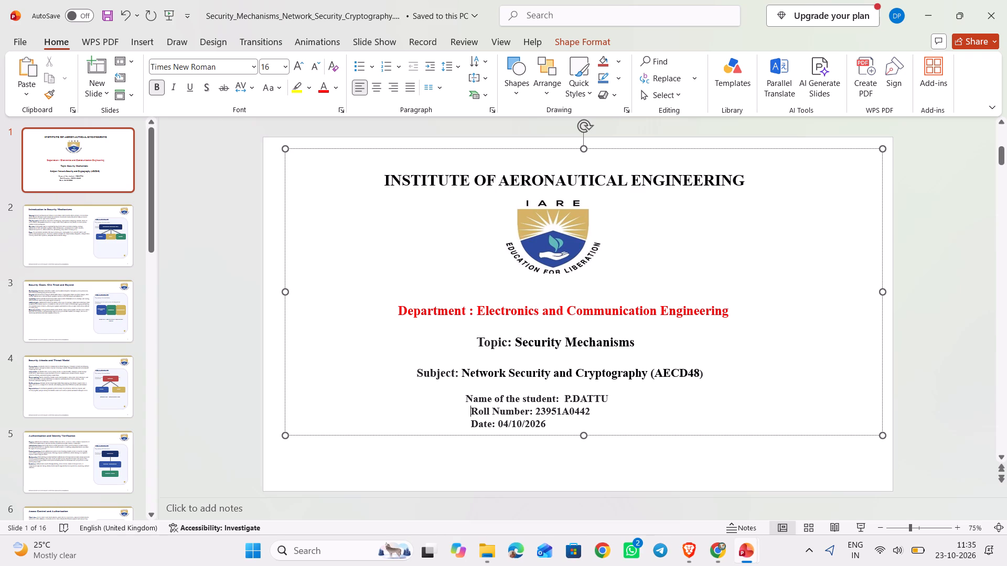
Indent the Date line with leading spaces to centre it under the Roll Number line.
left_click(472, 426)
key("space")
key("space")
key("space")
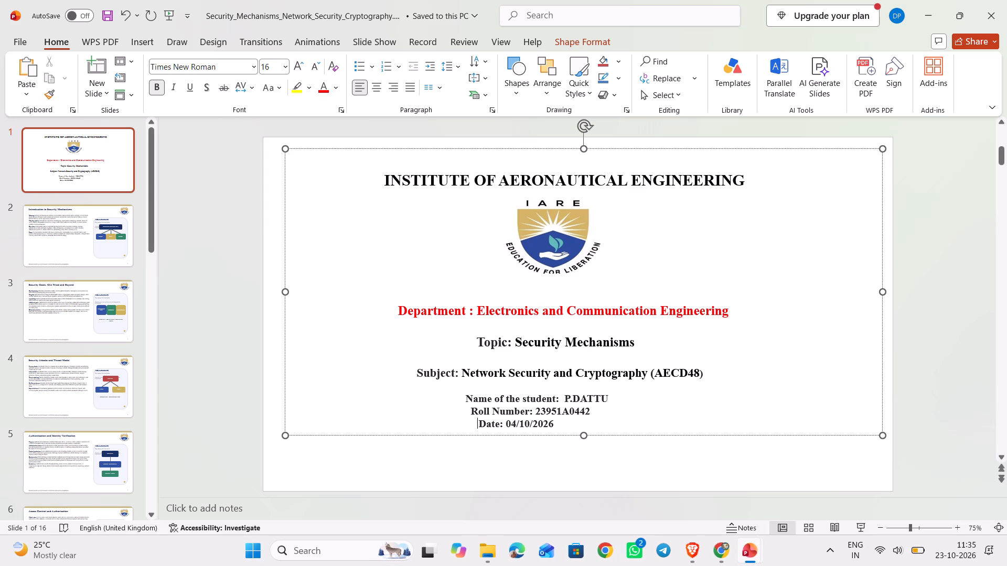
key("space")
key("space")
key("space")
key("space")
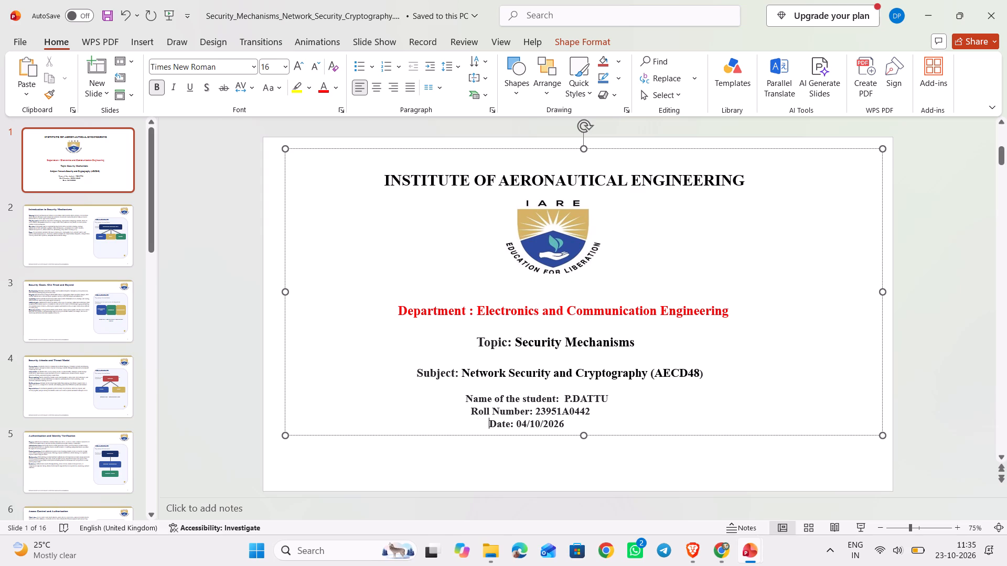
Change the day in the title slide's date so it reads 24/10/2026.
left_click(528, 426)
key("Left")
key("BackSpace")
key("2")
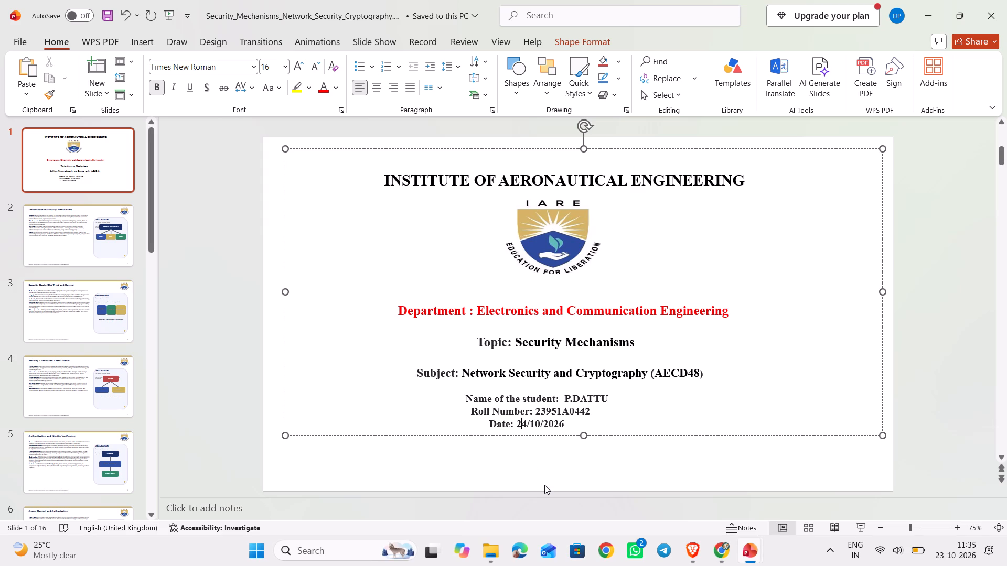
left_click(544, 485)
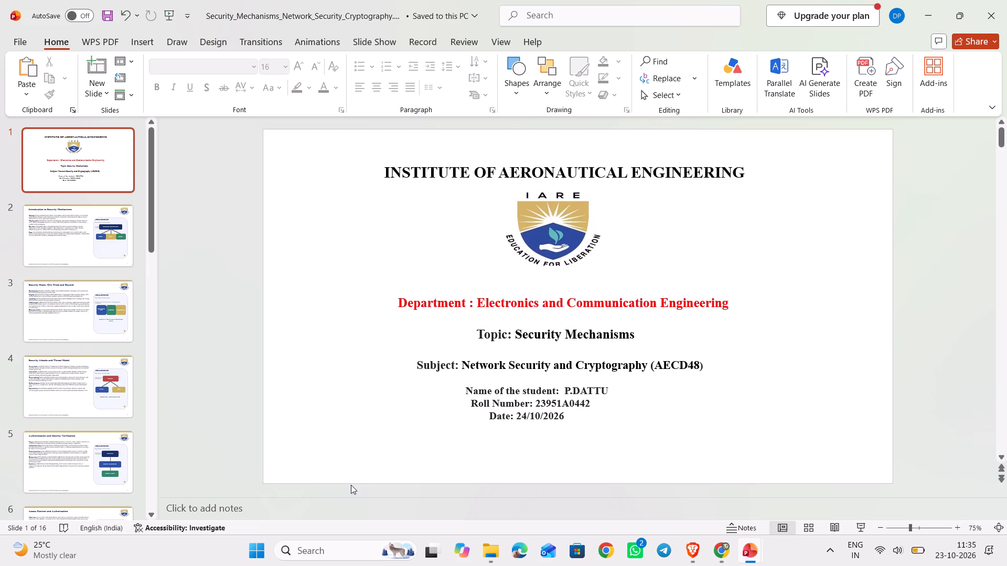
Compare the title slide and slide 2 with the matching slides in the NETWORK SECURITY AAT 1.1 reference deck.
key("alt+Tab")
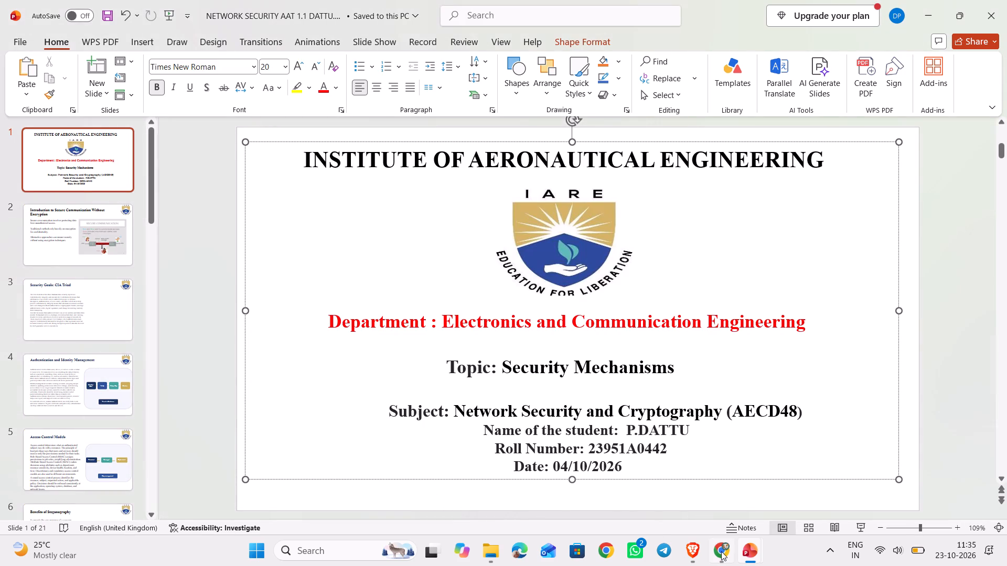
key("alt+Tab")
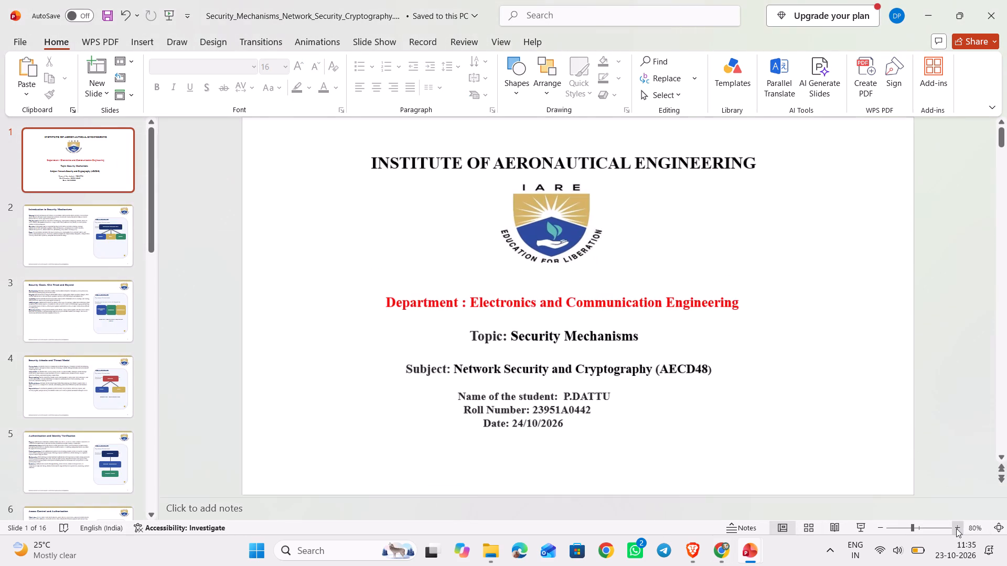
left_click(956, 528)
left_click(956, 528)
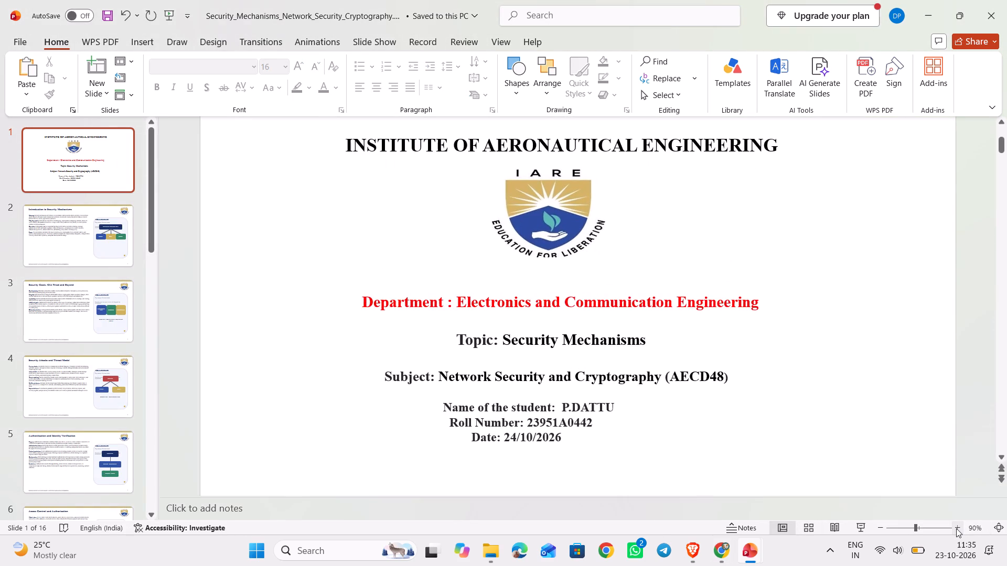
left_click(956, 528)
scroll(764, 448, "down", 2, "ctrl")
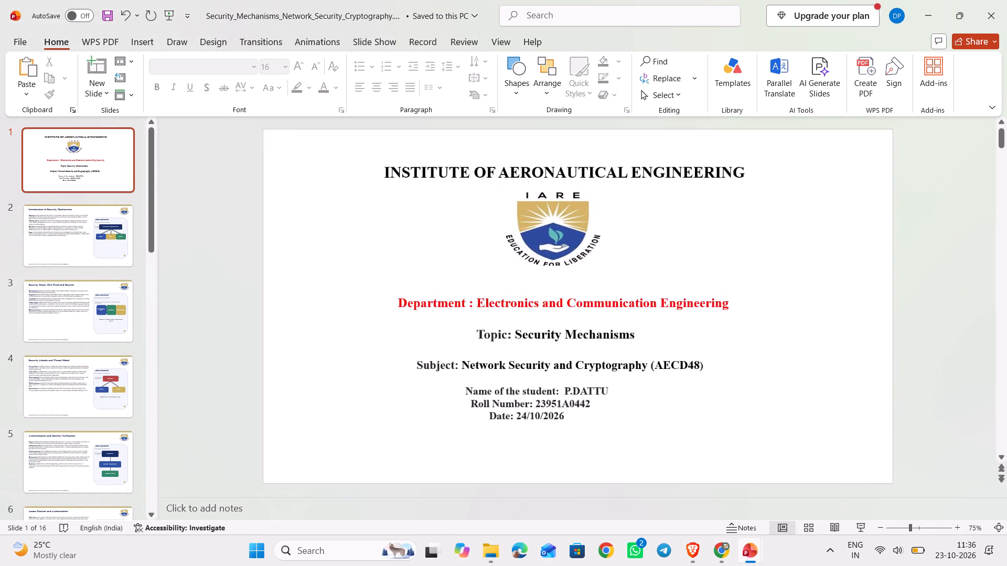
scroll(764, 448, "down", 1, "ctrl")
scroll(764, 448, "up", 1, "ctrl")
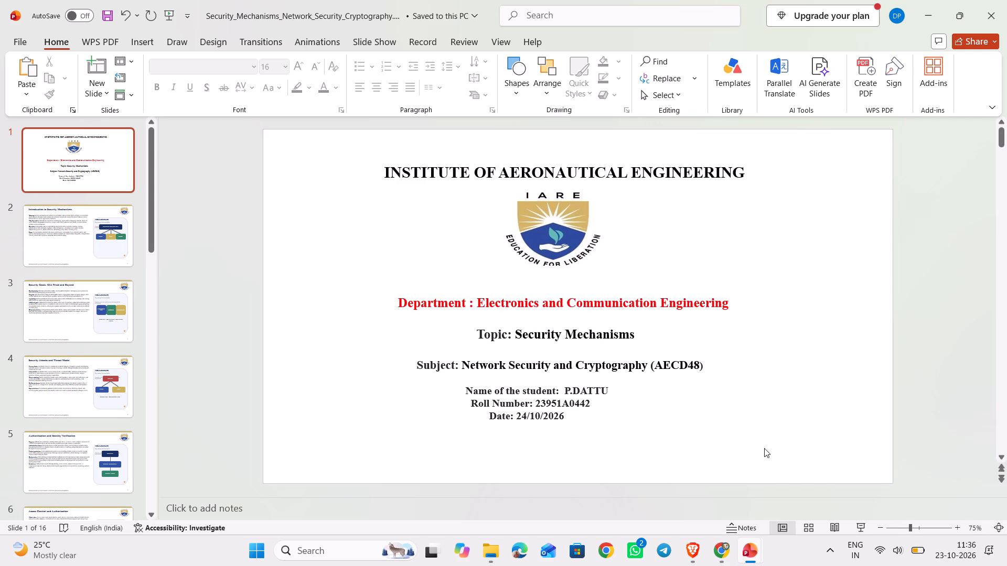
scroll(764, 448, "up", 3, "ctrl")
scroll(764, 448, "down", 1, "ctrl")
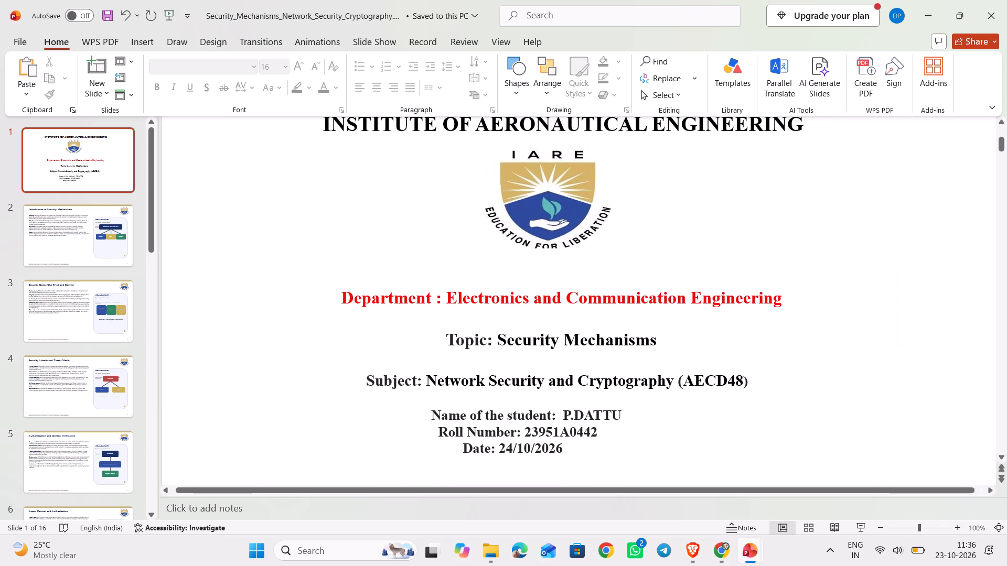
left_click(958, 526)
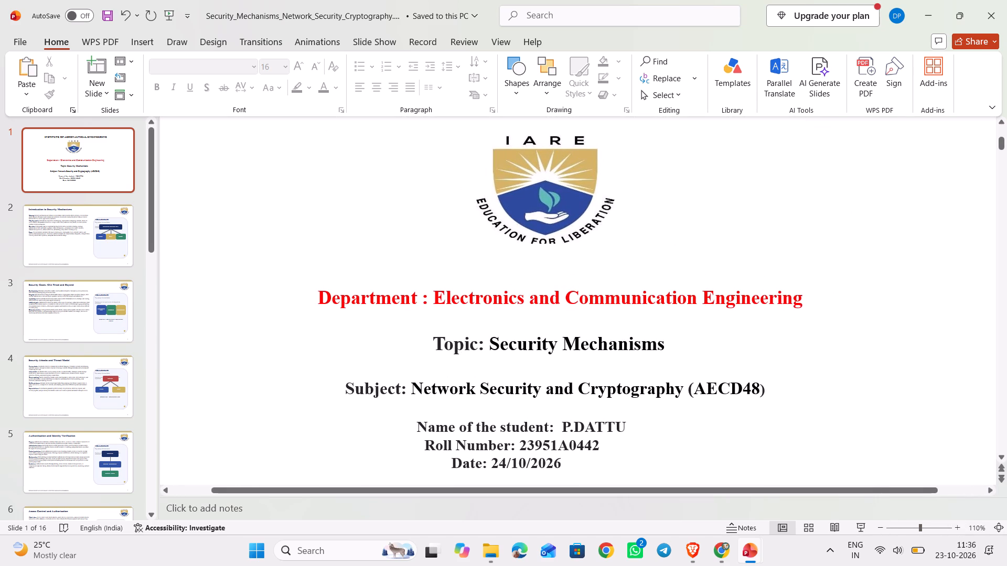
scroll(701, 381, "down", 2, "ctrl")
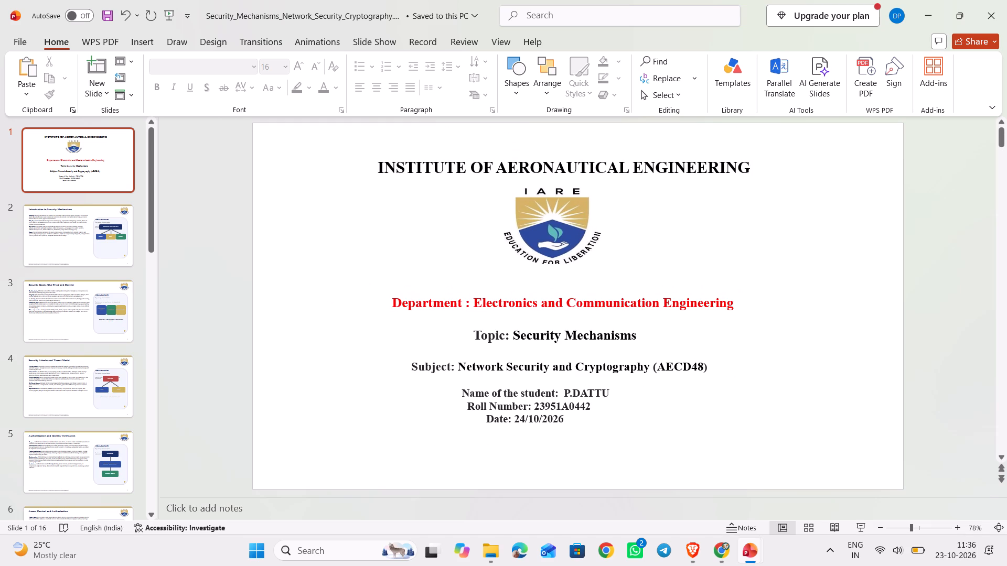
key("Down")
key("alt+Tab")
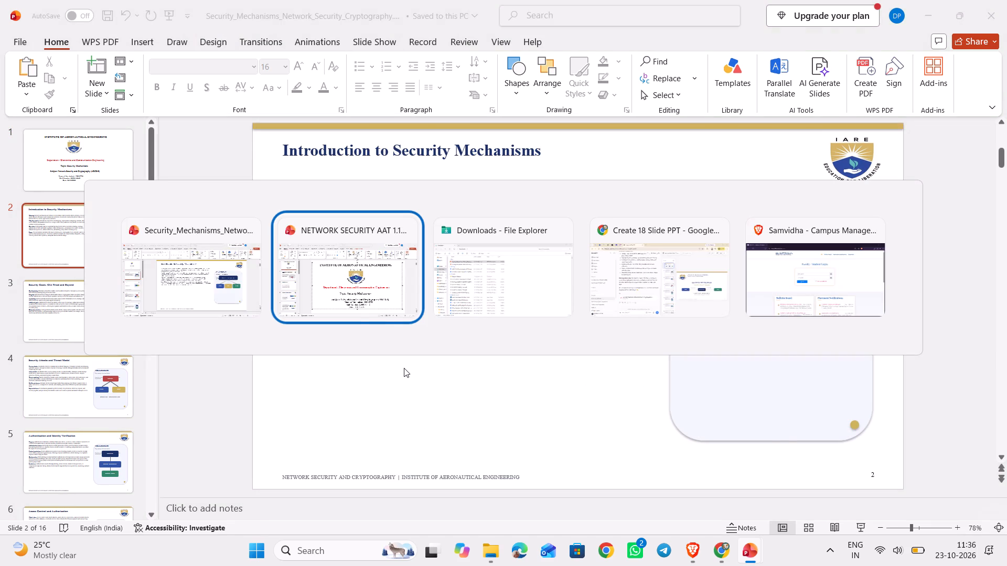
left_click(202, 391)
key("Down")
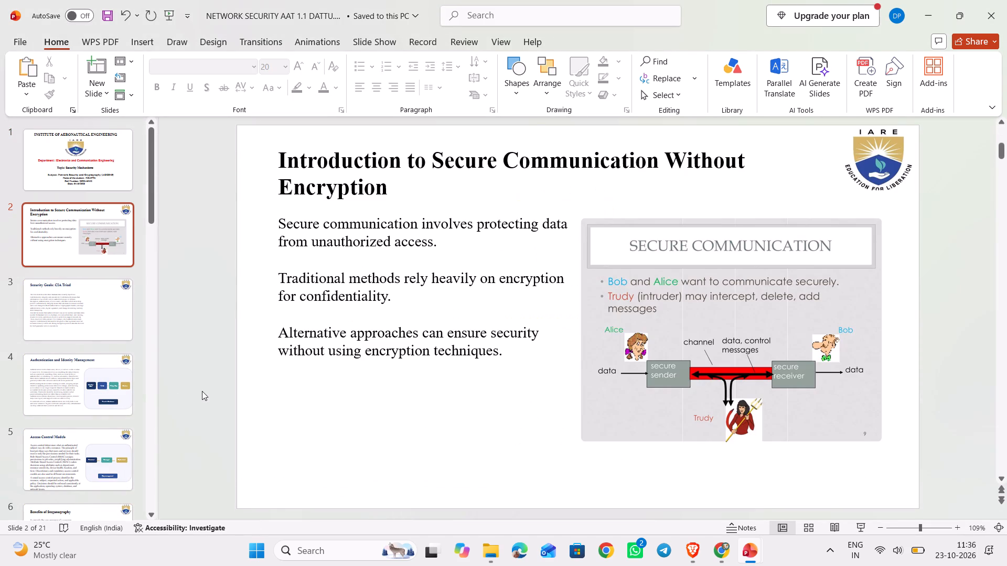
key("Up")
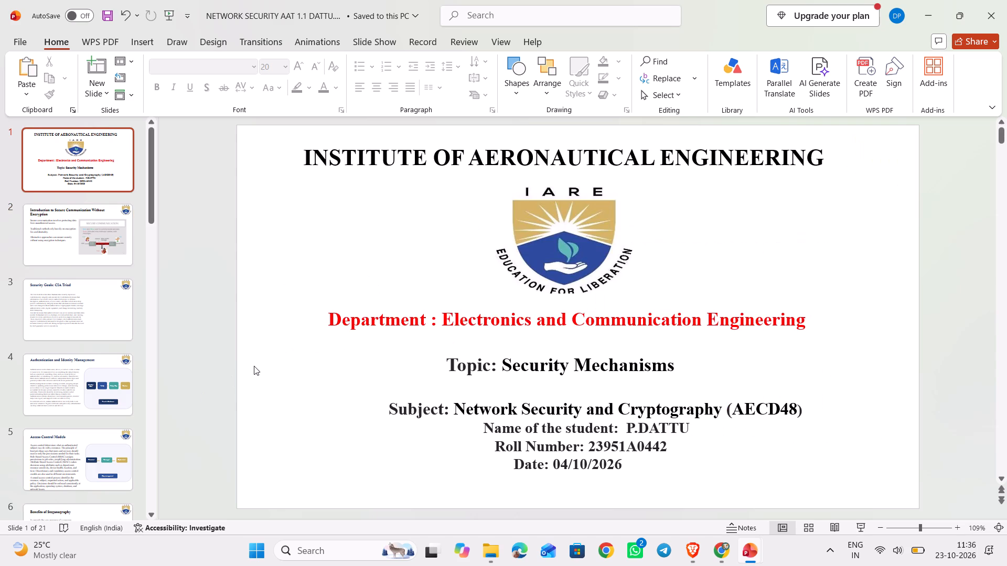
key("alt+Tab")
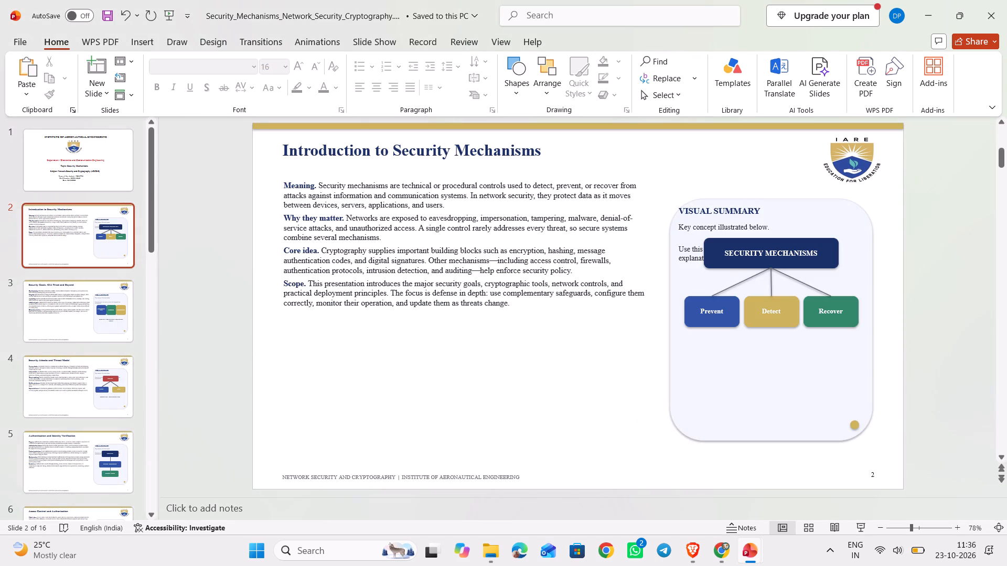
Delete the gold top bar and the institute footer text from slide 2, Introduction to Security Mechanisms.
left_click(634, 126)
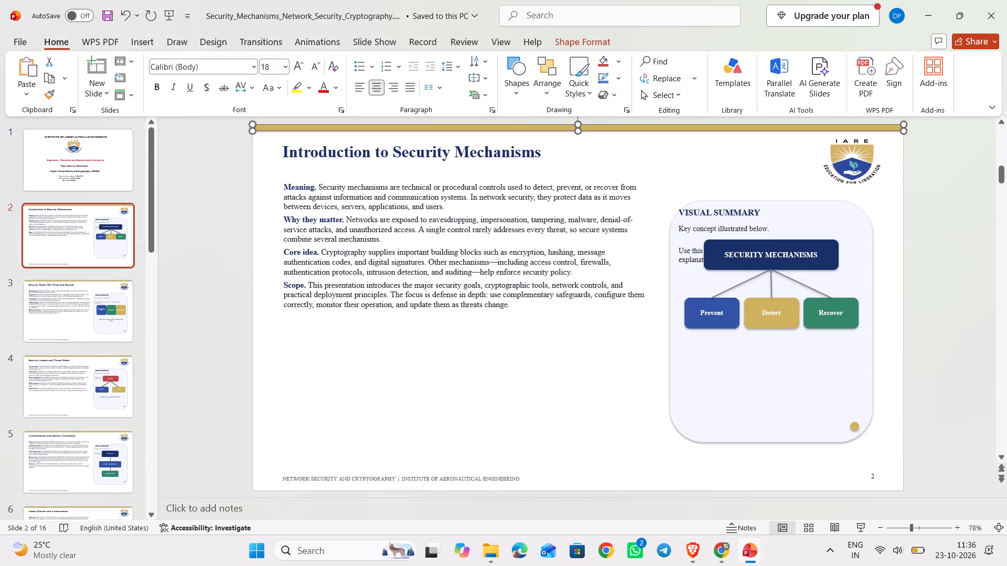
key("Delete")
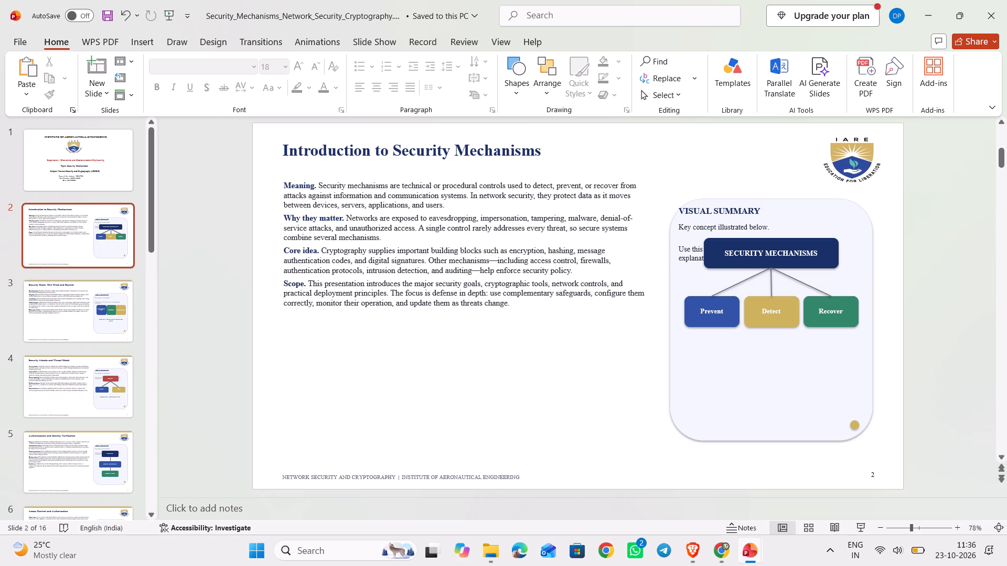
left_click(935, 299)
left_click(385, 482)
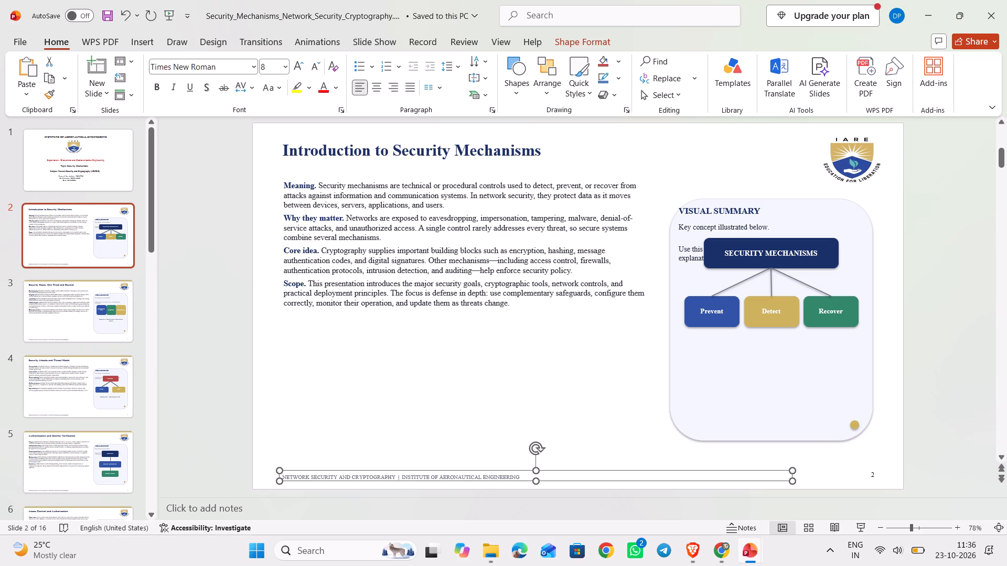
key("Delete")
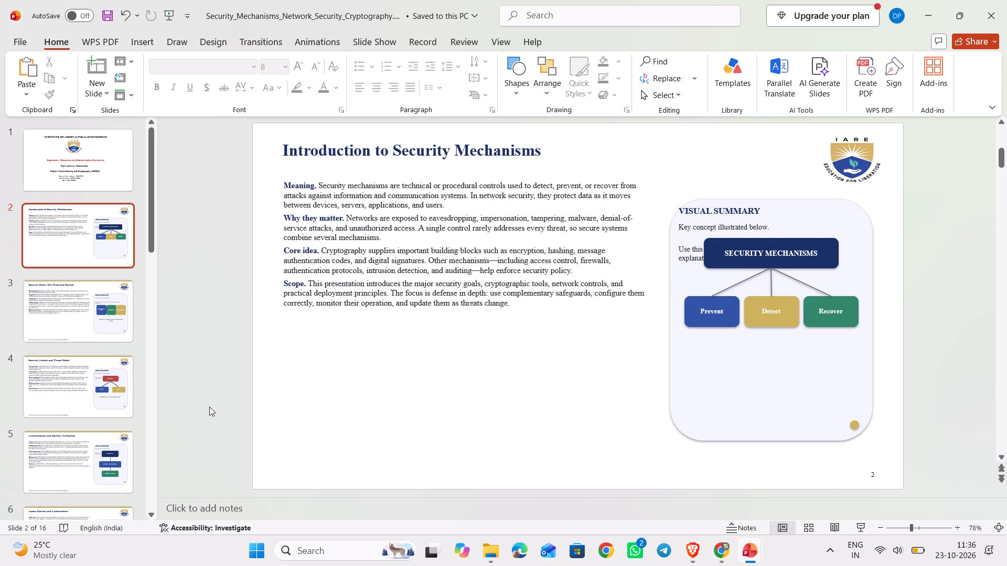
Delete the gold top bar and the institute footer text from slide 16, Conclusion and References.
left_click(209, 407)
key("Down")
key("Down")
key("Down")
key("Down")
key("Down")
key("Down")
key("Down")
key("Down")
key("Down")
key("Down")
key("Down")
key("Down")
key("Down")
key("Down")
key("Down")
key("Down")
key("Down")
key("Down")
key("Down")
key("Down")
key("Down")
key("Down")
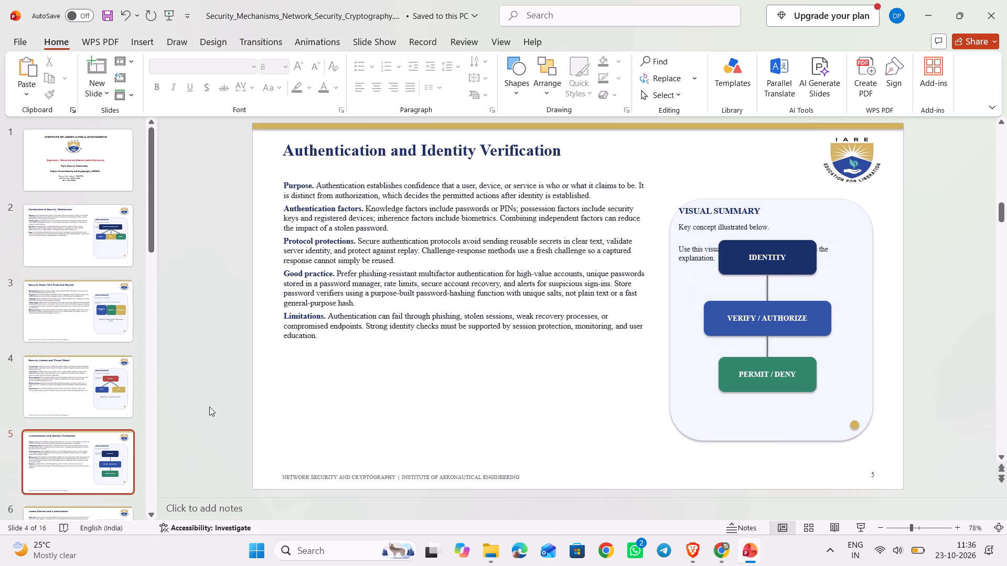
key("Down")
key("Down")
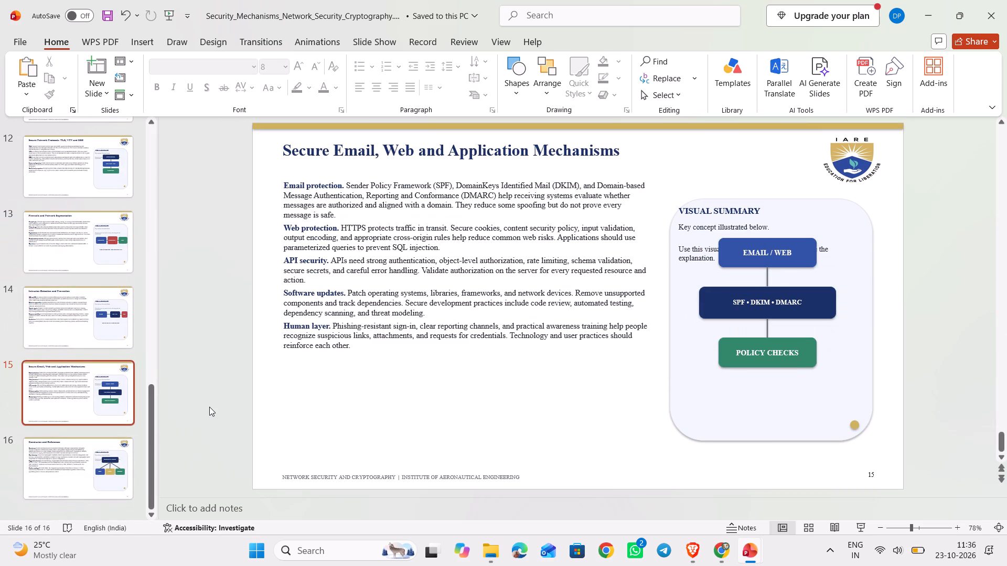
left_click(494, 127)
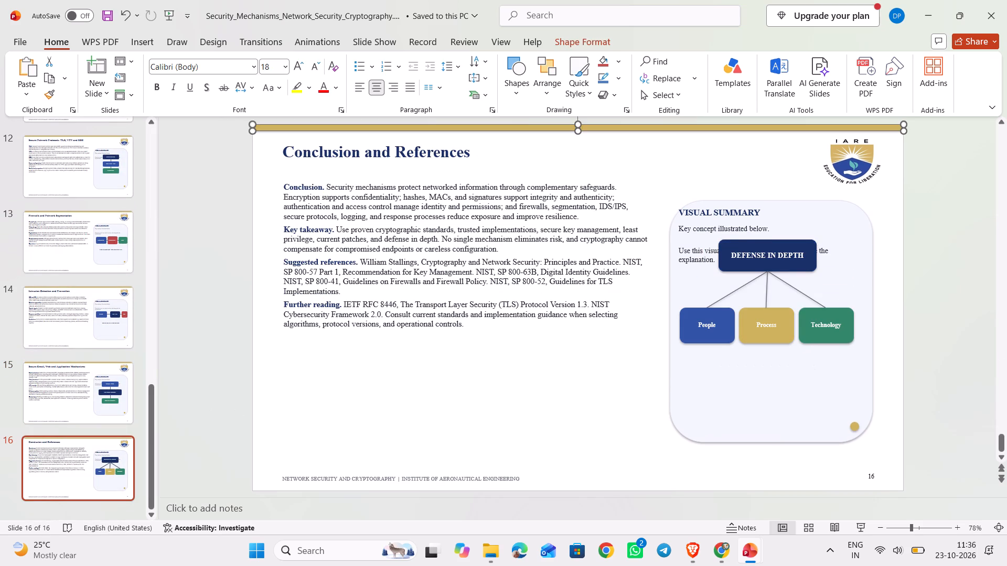
key("Delete")
left_click(413, 483)
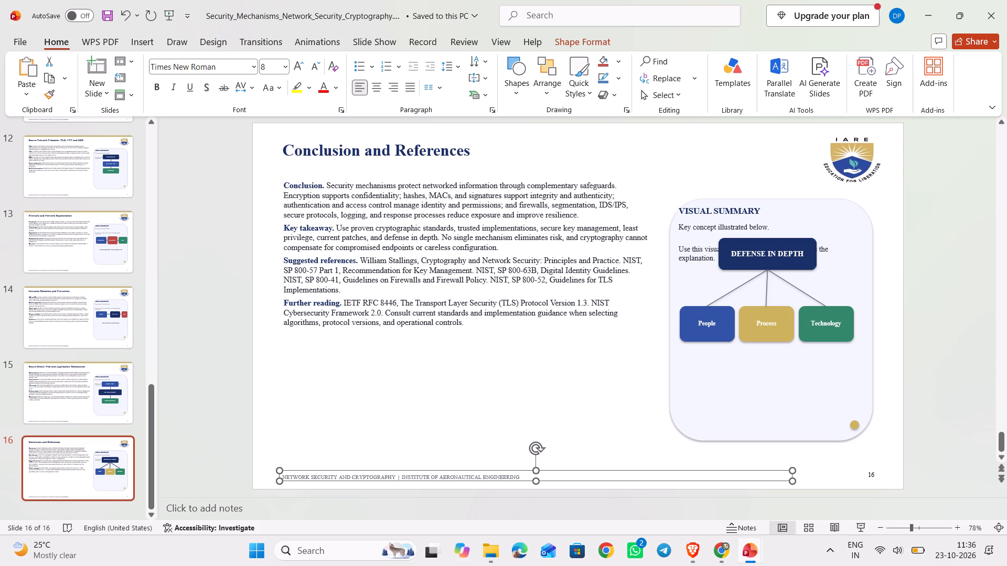
key("Delete")
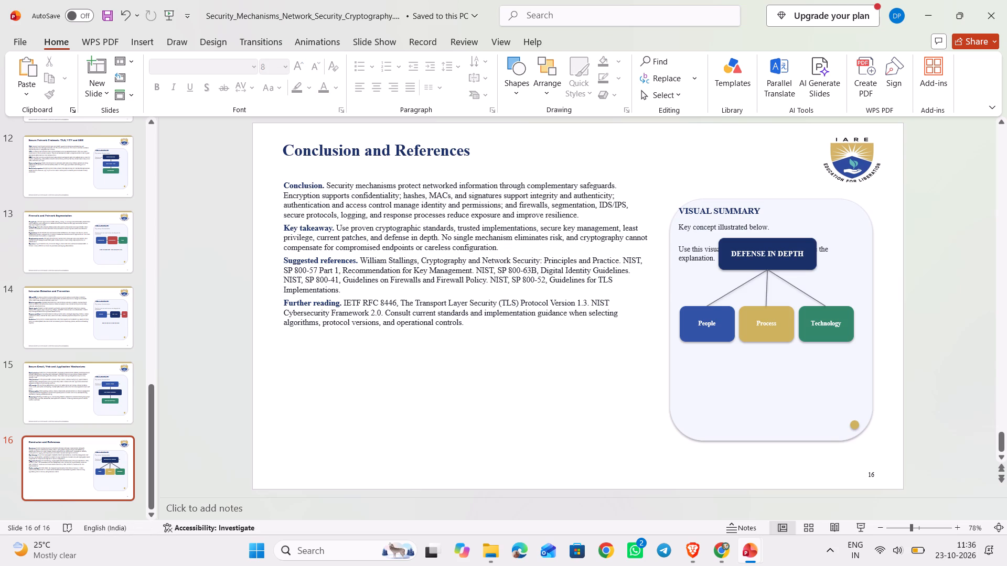
Delete the gold top bar and the institute footer text from slide 15, Secure Email, Web and Application Mechanisms.
left_click(211, 423)
key("Up")
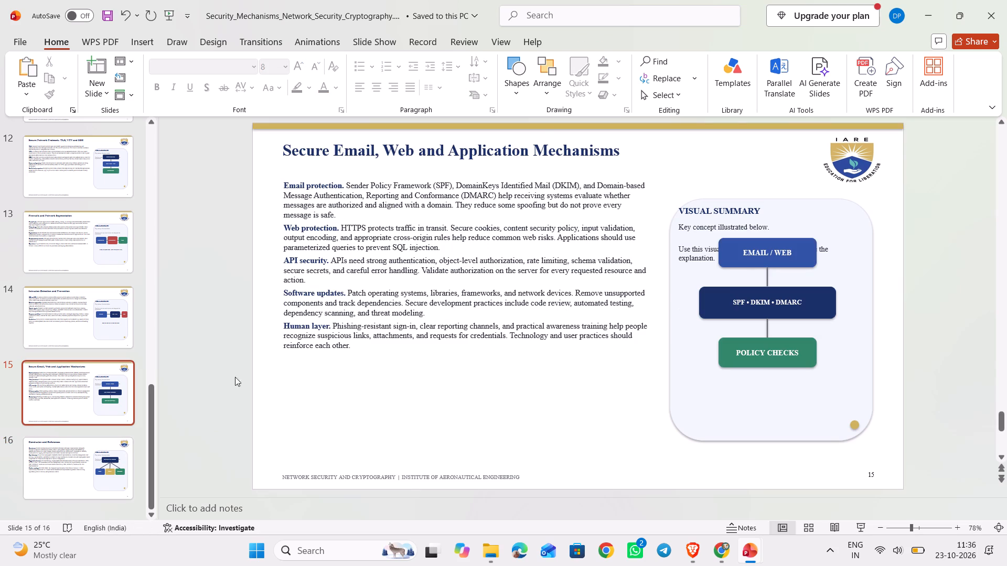
left_click(544, 129)
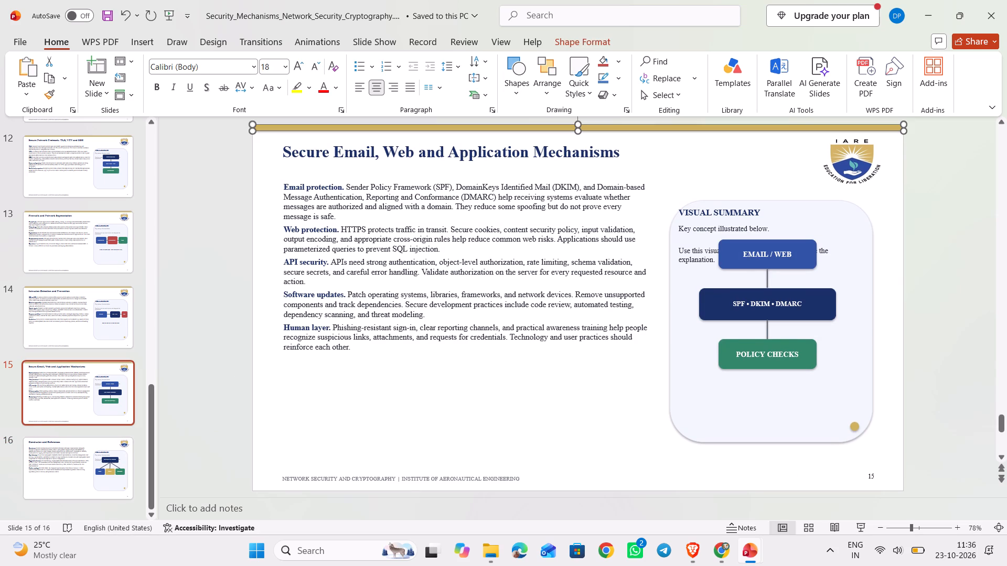
left_click(453, 478, "ctrl")
key("Delete")
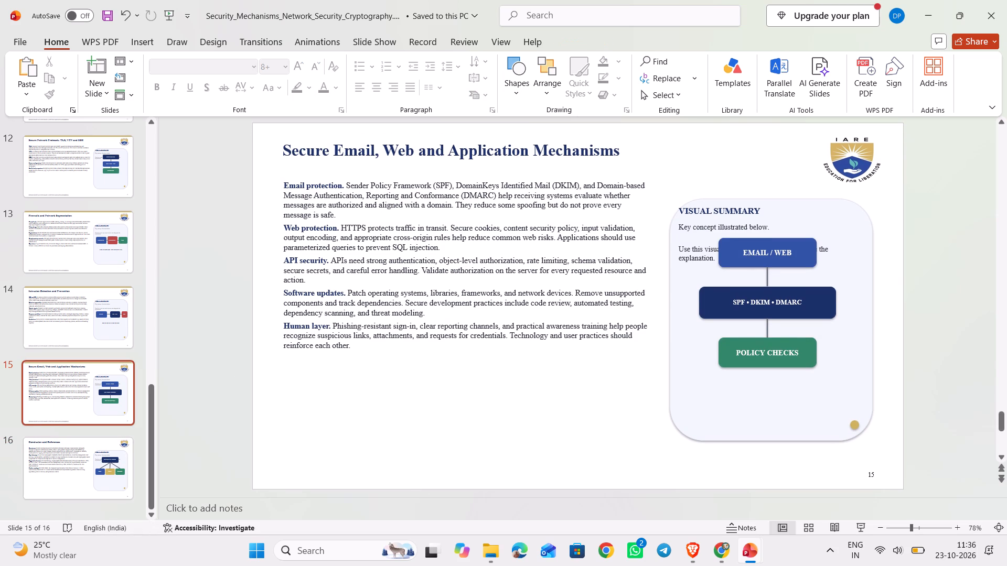
Delete the gold top bar and the institute footer text from slide 14, Intrusion Detection and Prevention.
key("Up")
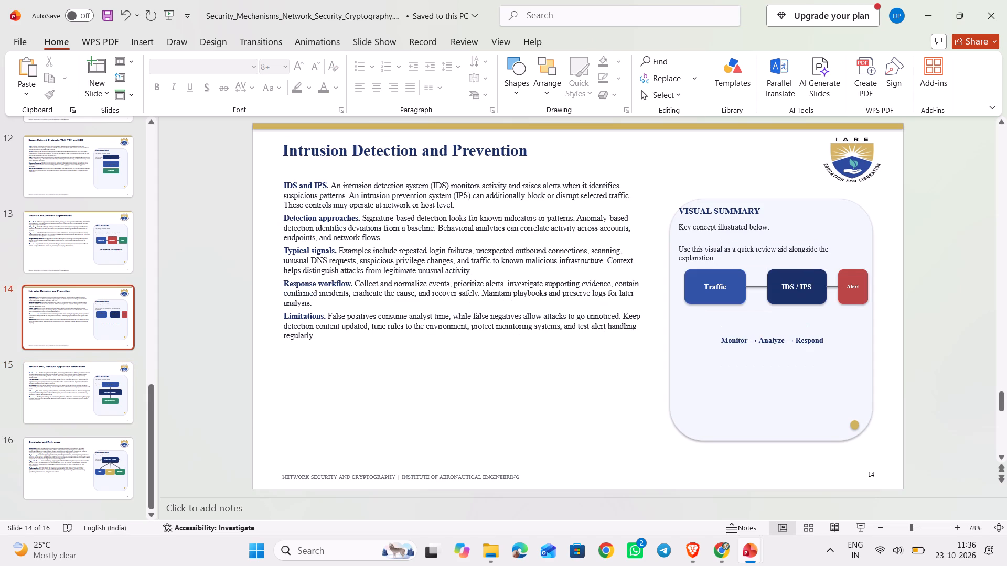
left_click(511, 125, "ctrl")
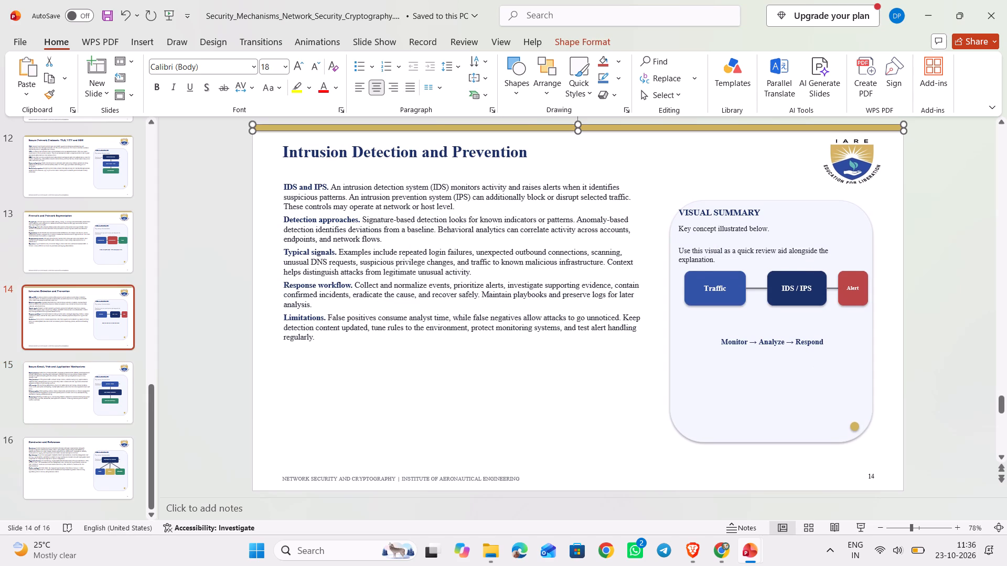
left_click(491, 477, "ctrl")
key("Delete")
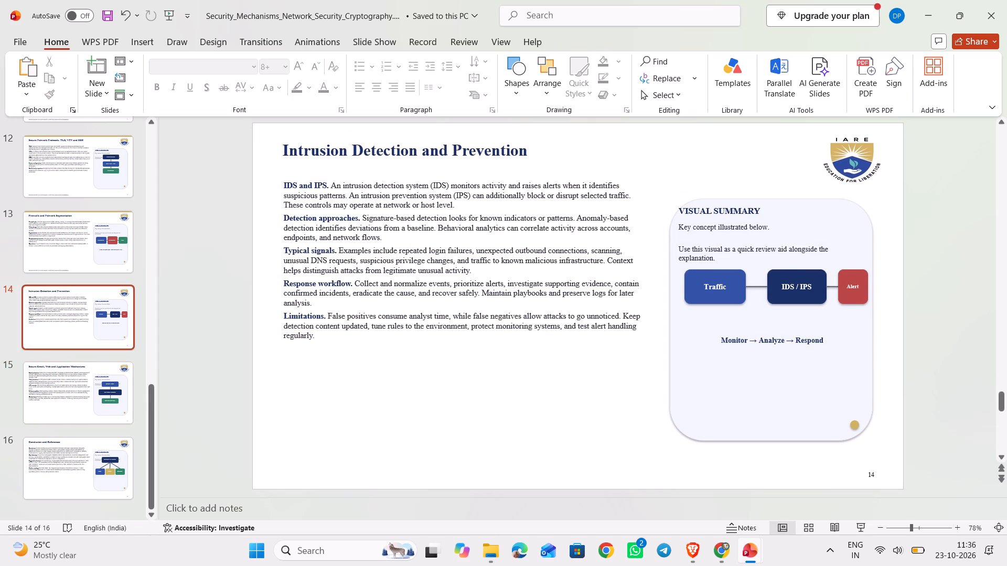
Delete the gold top bar and the institute footer text from slide 13, Firewalls and Network Segmentation.
key("Up")
left_click(679, 129, "ctrl")
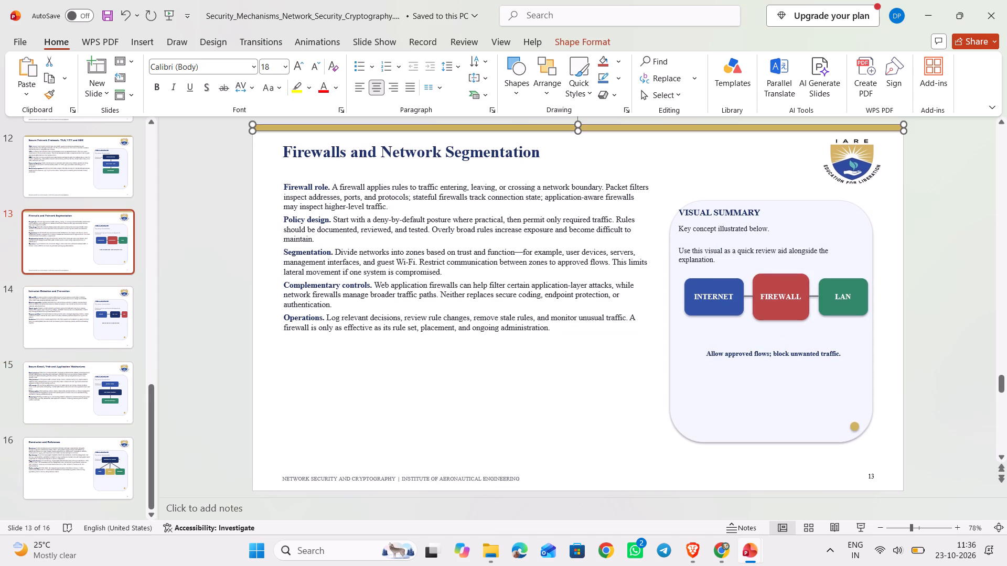
left_click(468, 481, "ctrl")
key("Delete")
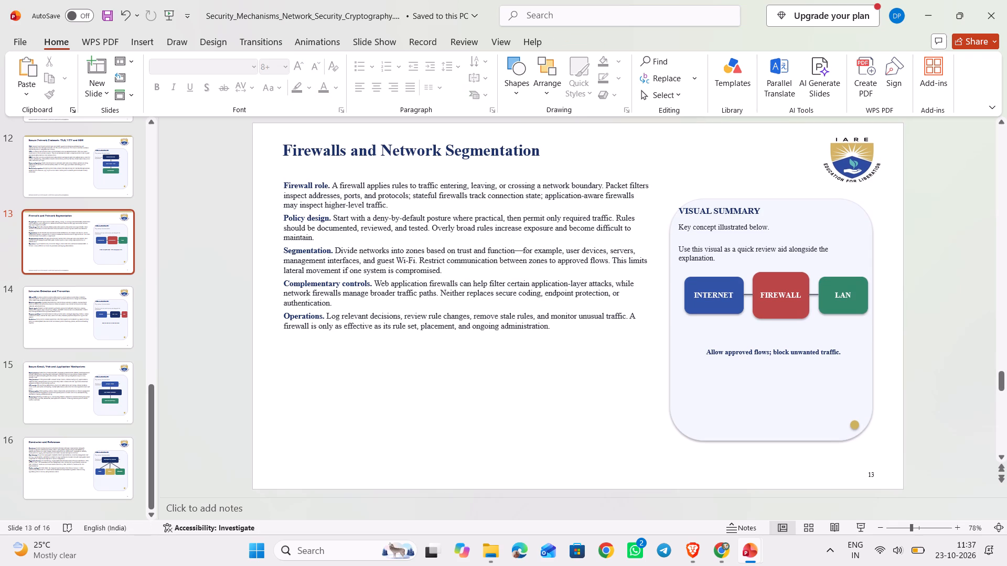
Delete the gold top bar and the institute footer text from slide 12, Secure Network Protocols: TLS, VPN and SSH.
key("Up")
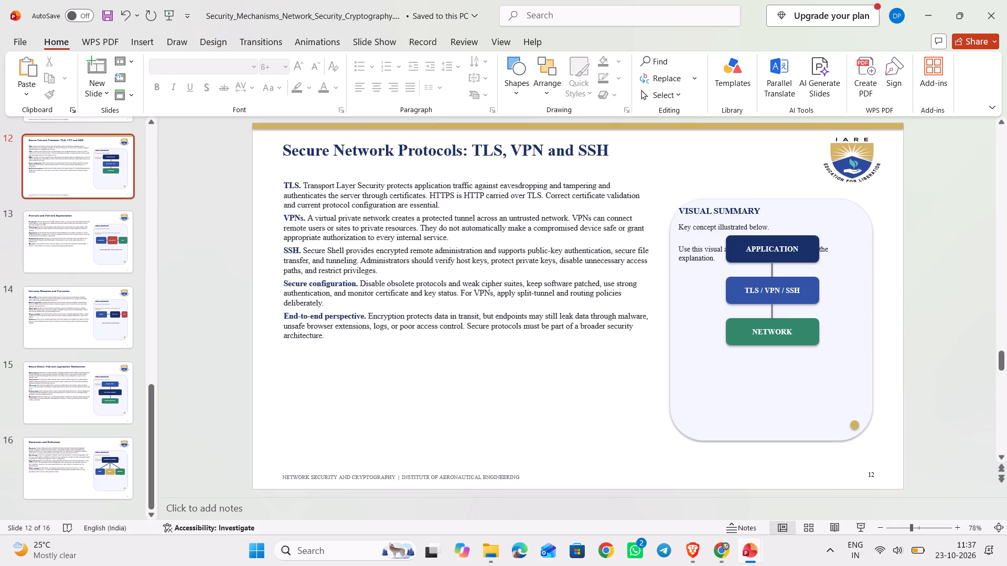
left_click(699, 127, "ctrl")
left_click(464, 480, "ctrl")
key("Delete")
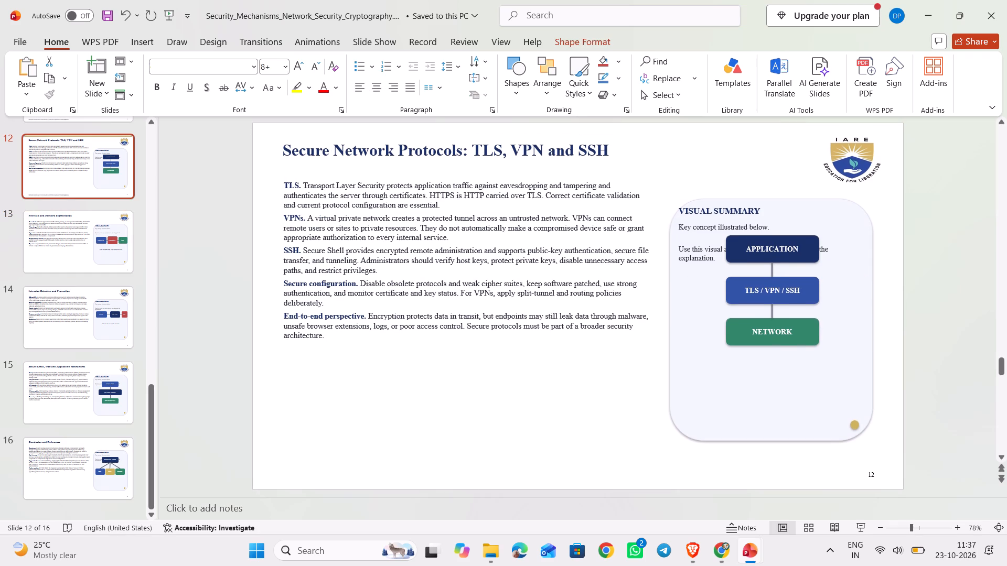
Delete the gold top bar and the institute footer text from slide 11, Digital Certificates and Public-Key Infrastructure.
key("Up")
left_click(464, 480, "ctrl")
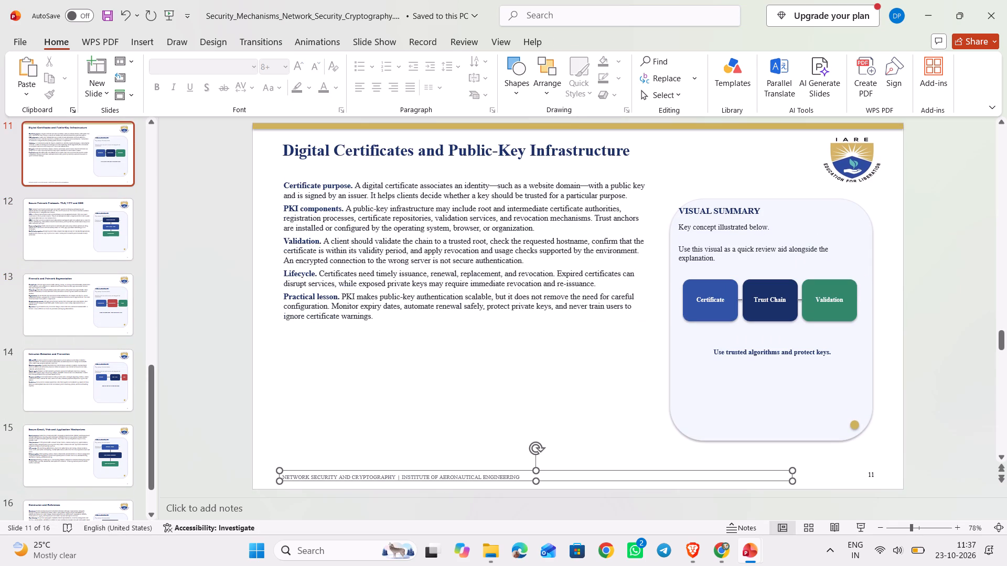
left_click(626, 123, "ctrl")
key("Delete")
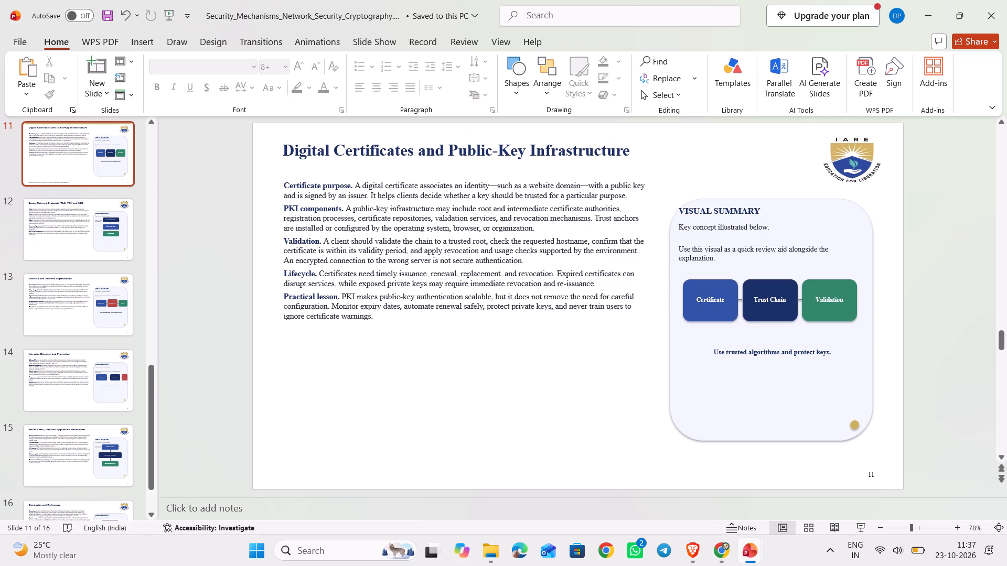
Delete the gold top bar and the institute footer text from slide 10, Hash Functions, MACs and Digital Signatures.
key("Up")
left_click(626, 123, "ctrl")
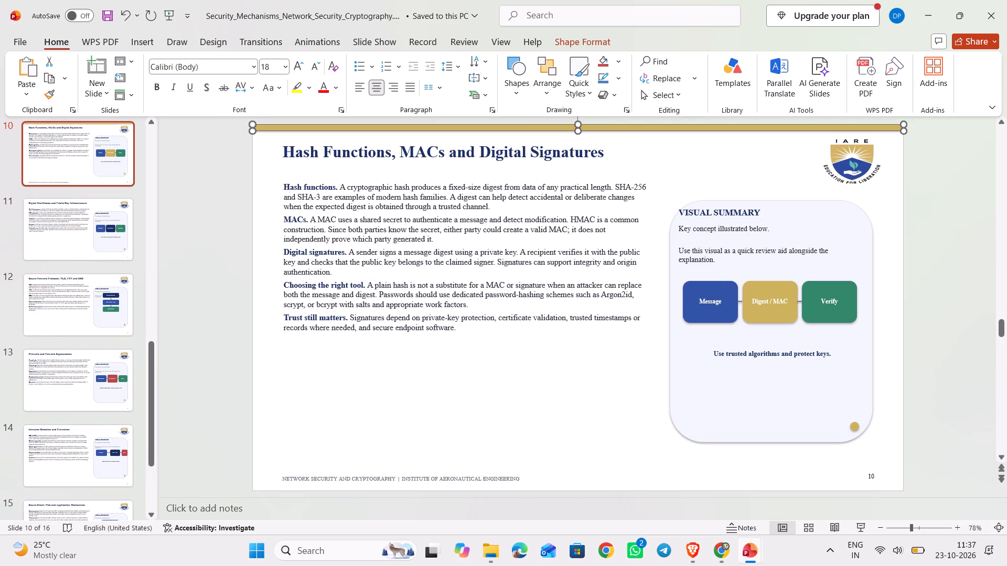
left_click(487, 475, "ctrl")
key("Delete")
Delete the gold top bar and the institute footer text from slide 9, Public-Key Cryptography and Key Exchange.
key("Up")
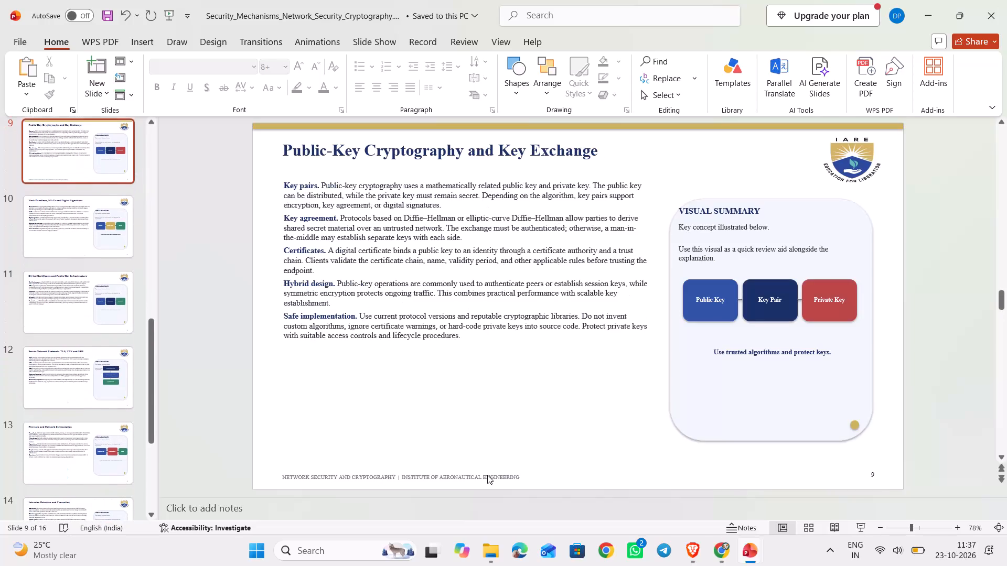
left_click(487, 475, "ctrl")
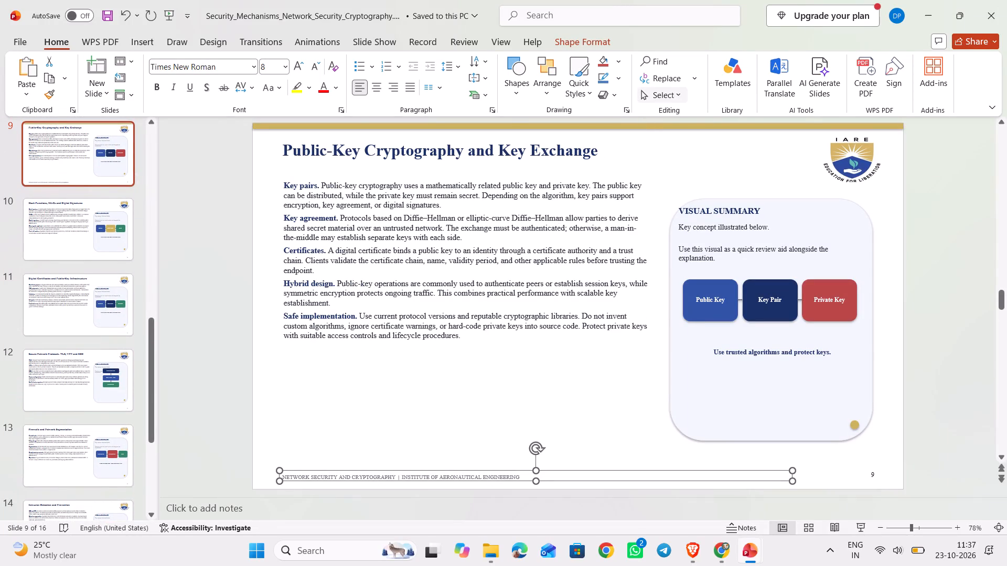
left_click(650, 129, "ctrl")
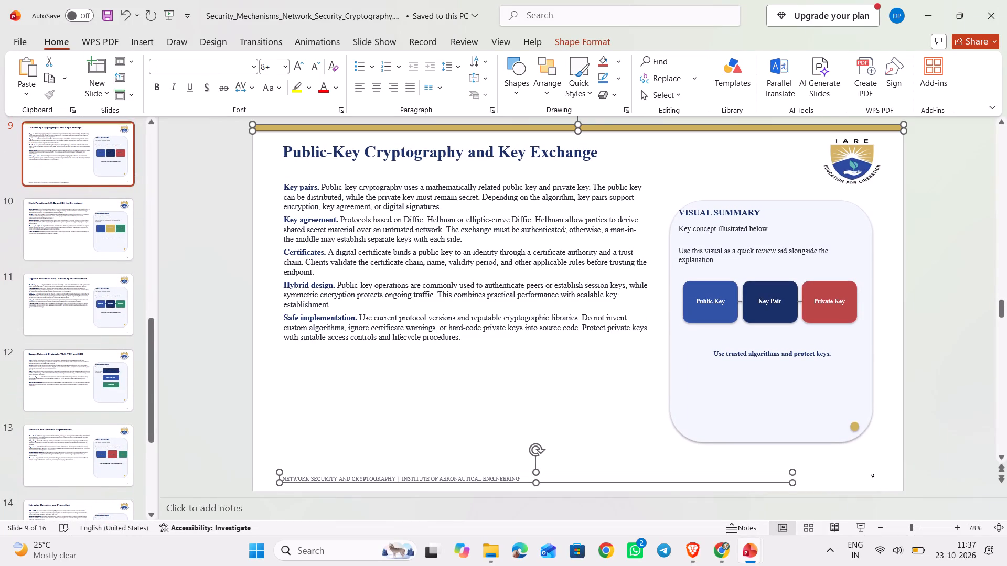
key("Delete")
Delete the gold top bar and the institute footer text from slide 8, Symmetric-Key Encryption.
key("Up")
left_click(650, 129, "ctrl")
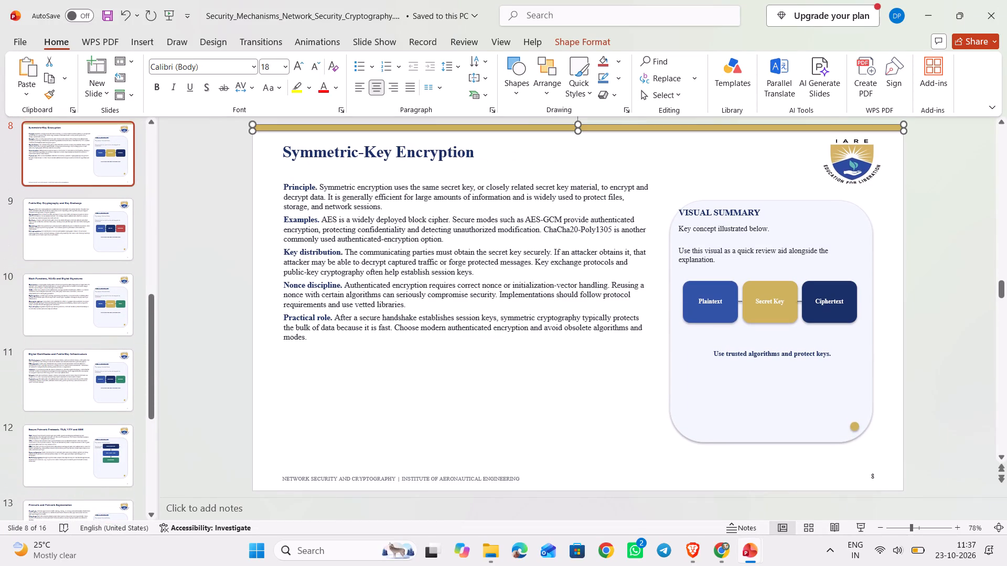
left_click(411, 478, "ctrl")
key("Delete")
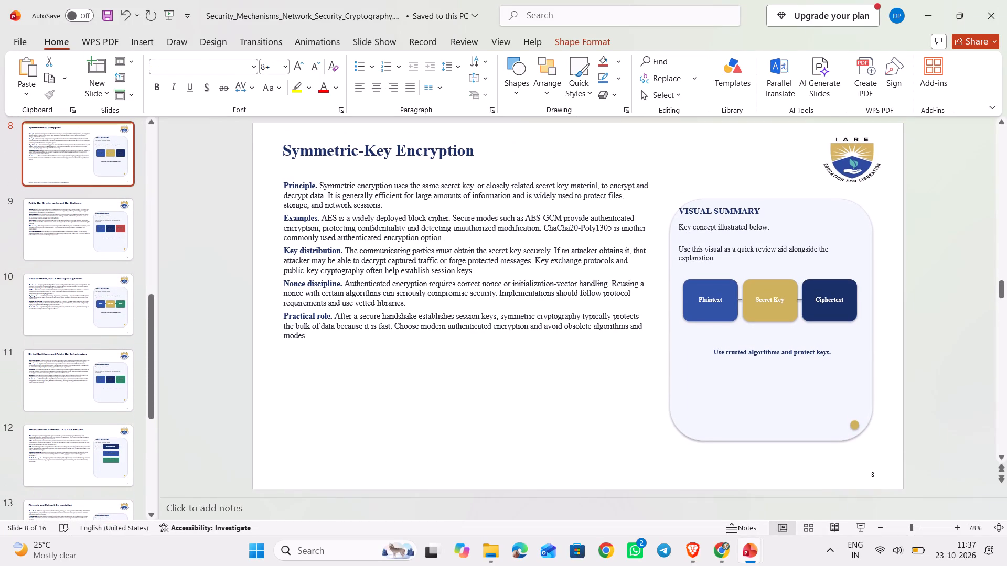
Delete the gold top bar and the institute footer text from slide 7, Cryptography: The Building Blocks.
key("Up")
left_click(411, 478, "ctrl")
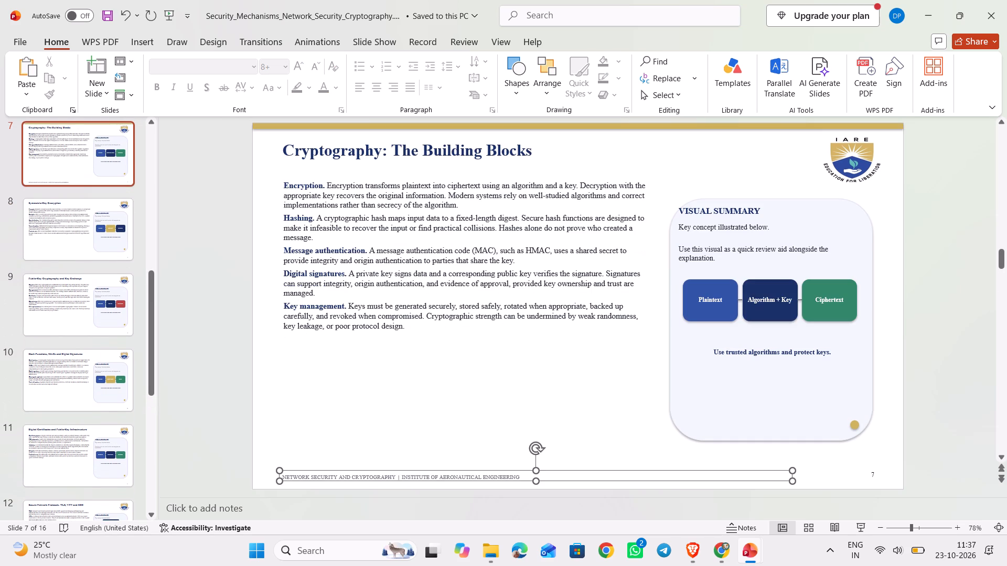
left_click(620, 125, "ctrl")
key("Delete")
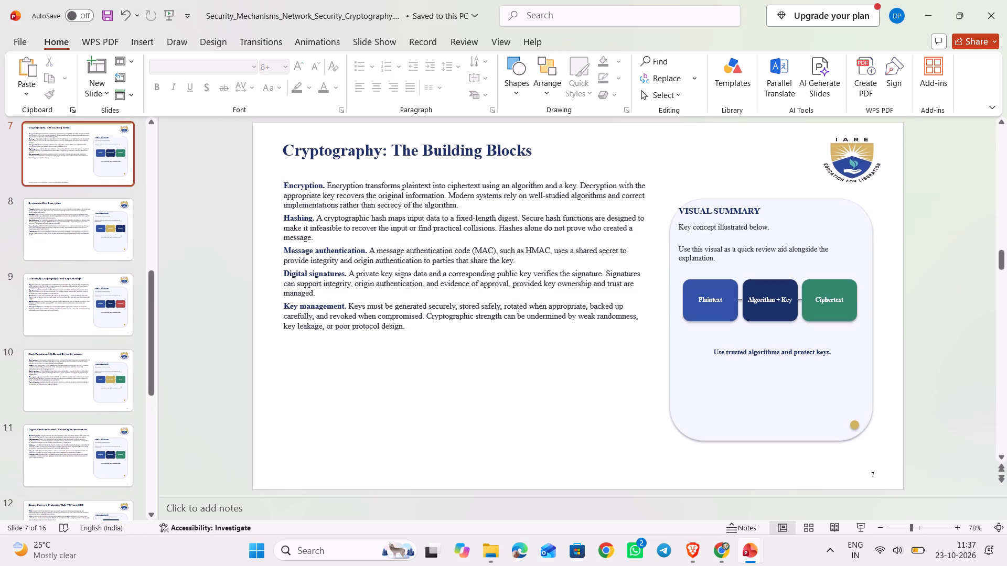
Delete the gold top bar and the institute footer text from slide 6, Access Control and Authorization.
key("Up")
left_click(620, 125, "ctrl")
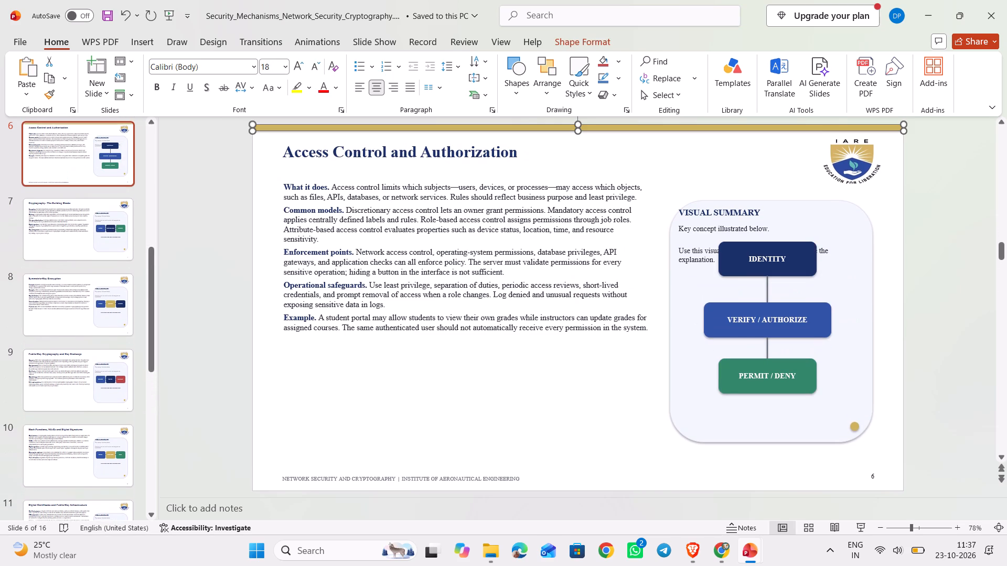
left_click(486, 480, "ctrl")
key("Delete")
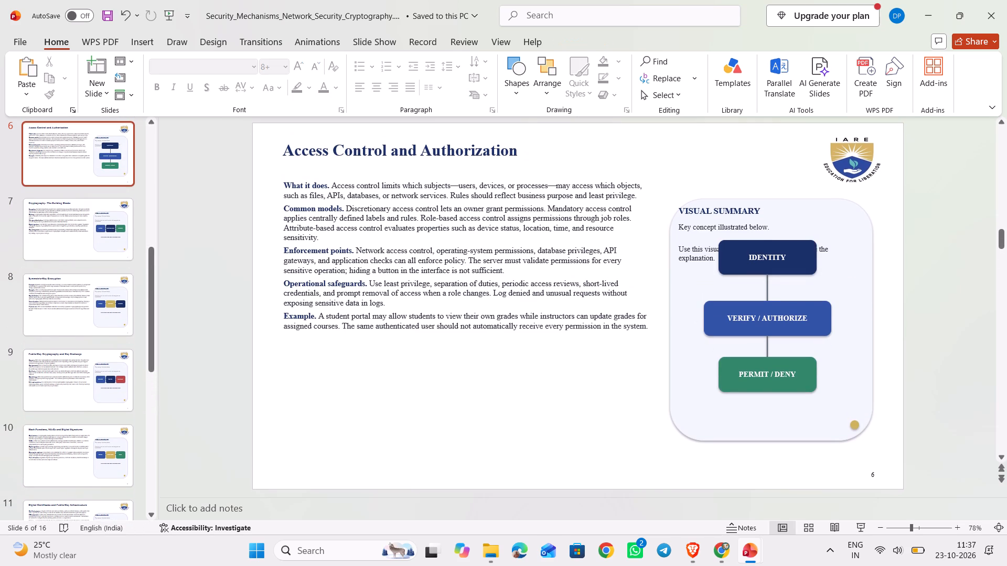
Delete the gold top bar and the institute footer text from slide 5, Authentication and Identity Verification.
key("Up")
left_click(486, 480, "ctrl")
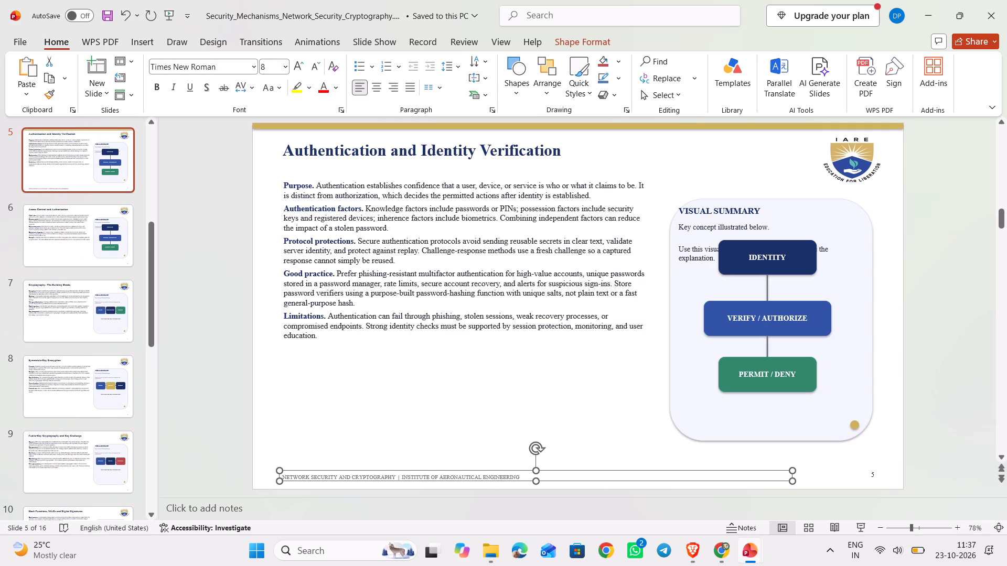
left_click(623, 129, "ctrl")
key("Delete")
Delete the gold top bar and the institute footer text from slide 4, Security Attacks and Threat Model.
key("Up")
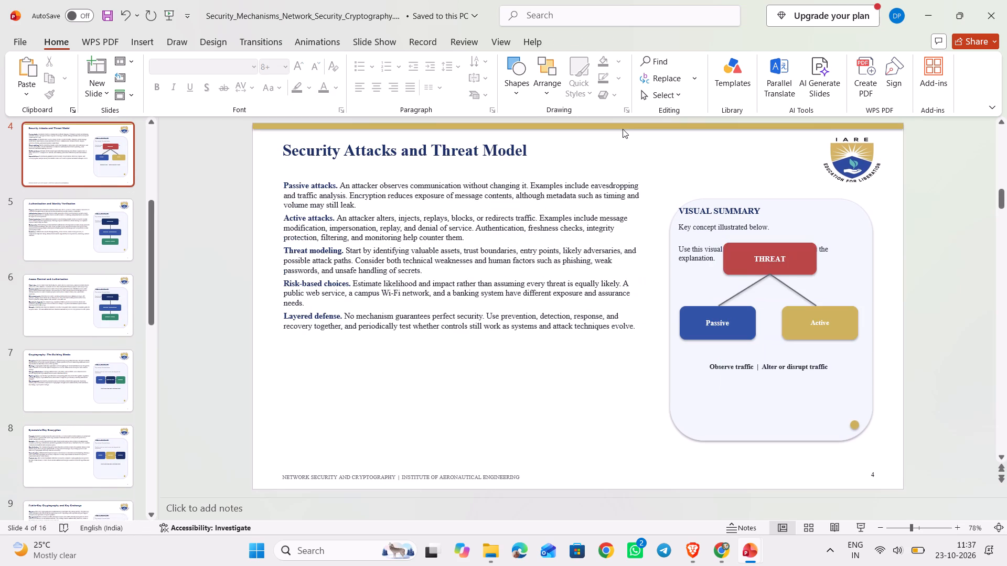
left_click(623, 129, "ctrl")
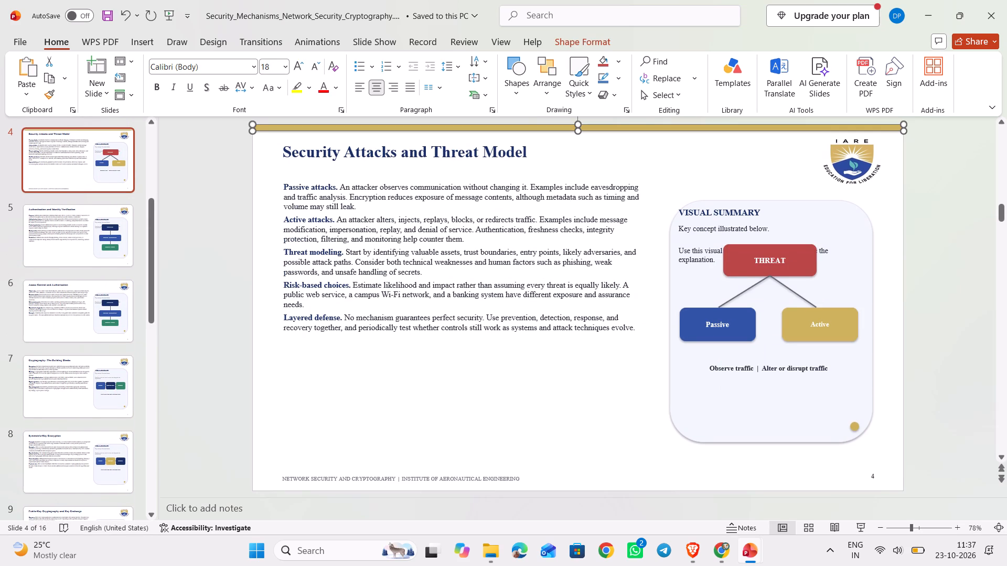
left_click(493, 482, "ctrl")
key("Delete")
Delete the gold top bar and the institute footer text from slide 3, Security Goals: CIA Triad and Beyond.
key("Up")
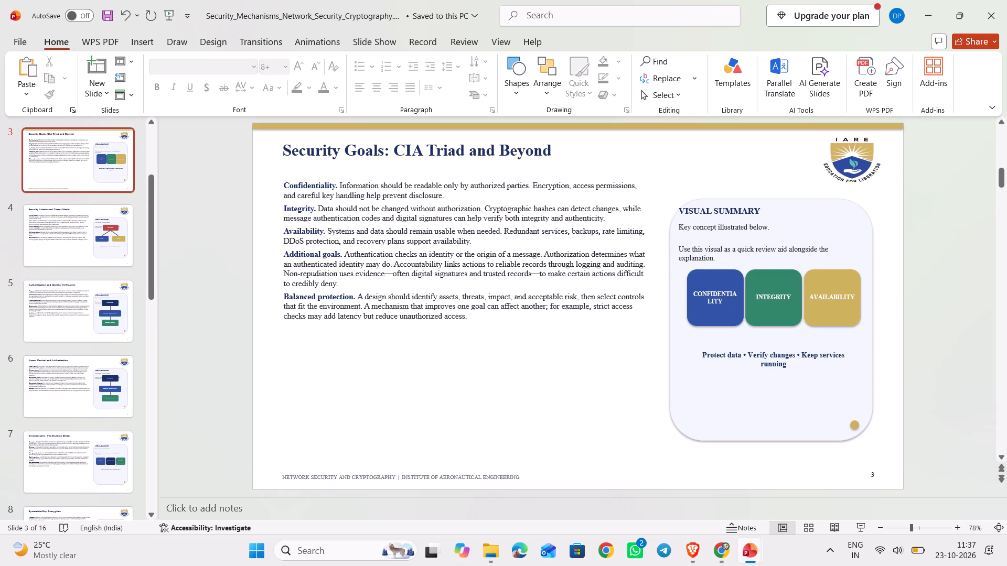
left_click(493, 482, "ctrl")
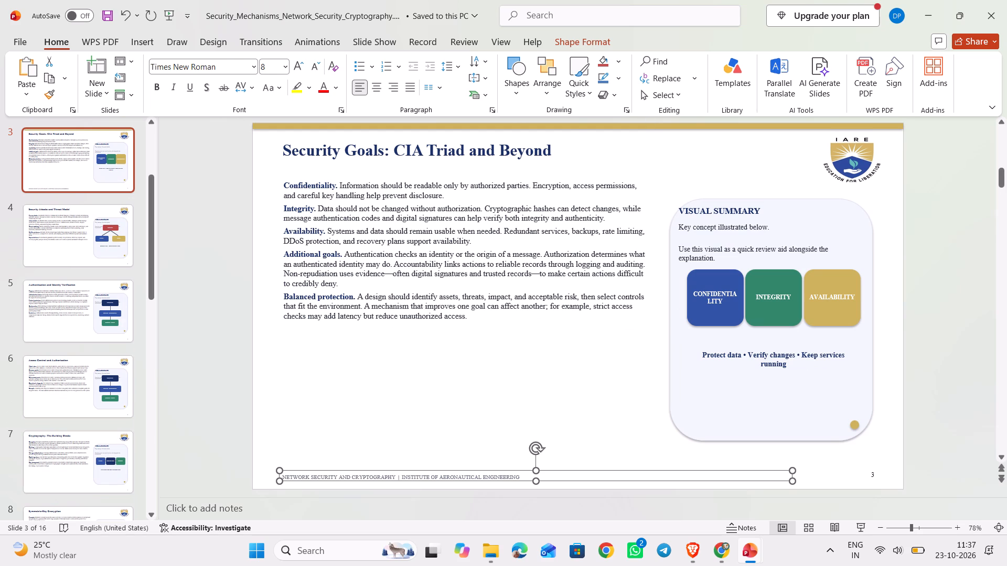
left_click(648, 129, "ctrl")
key("Delete")
Review the layout of the title slide and the content slides up to slide 11 after the bar and footer removal.
key("Up")
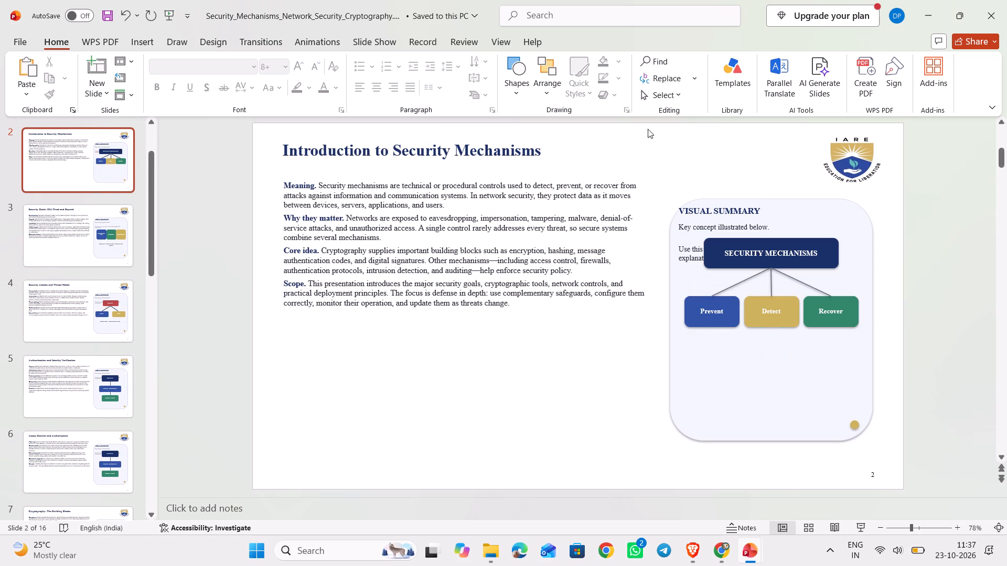
key("Up")
key("Up")
key("Up")
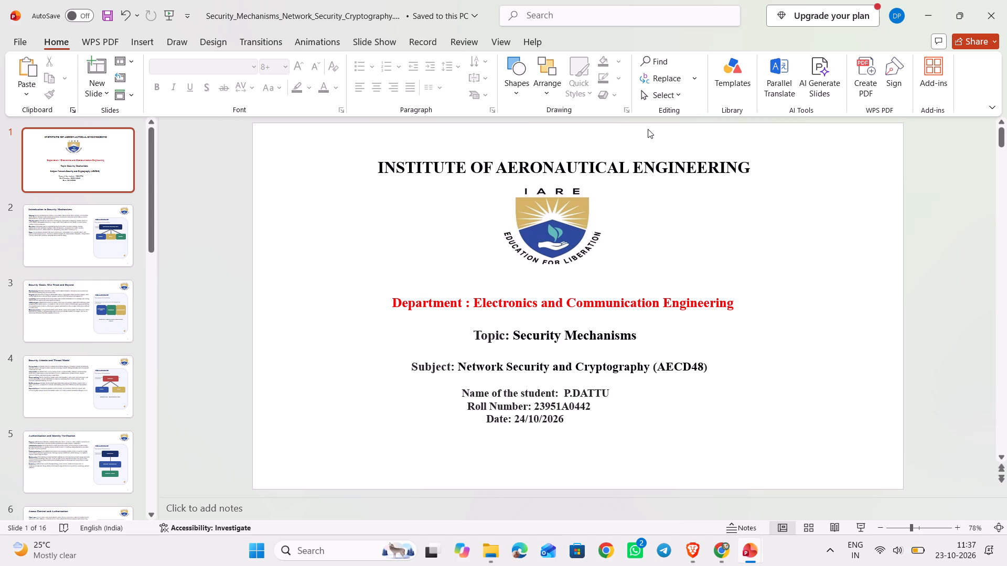
key("Up")
key("Down")
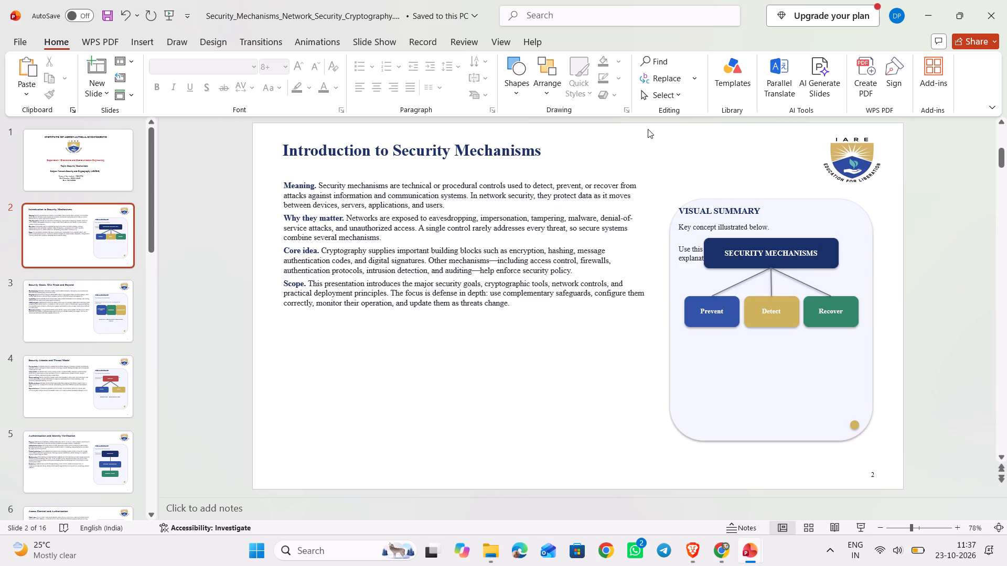
key("Down")
key("Down")
key("Down")
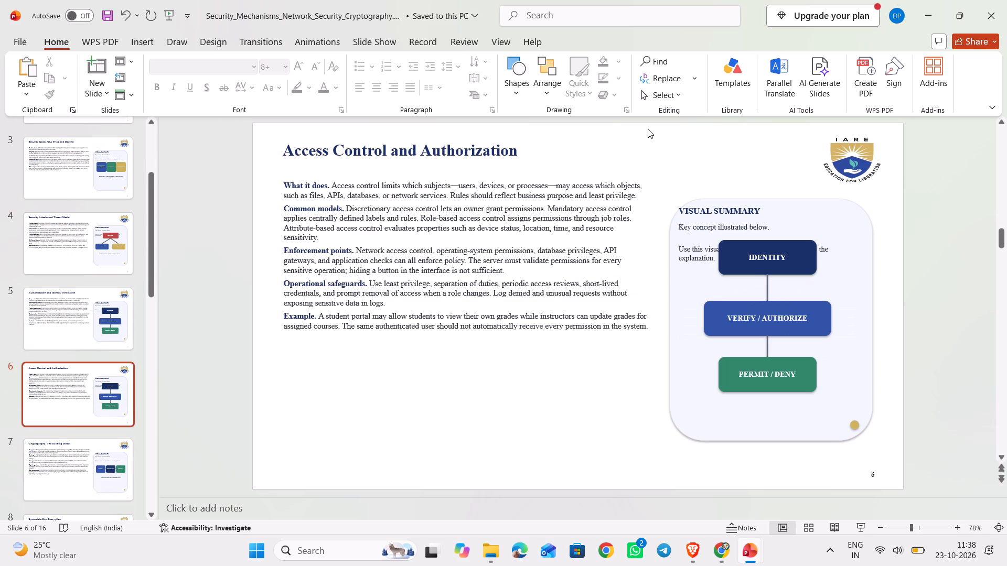
key("Down")
key("Down")
key("Up")
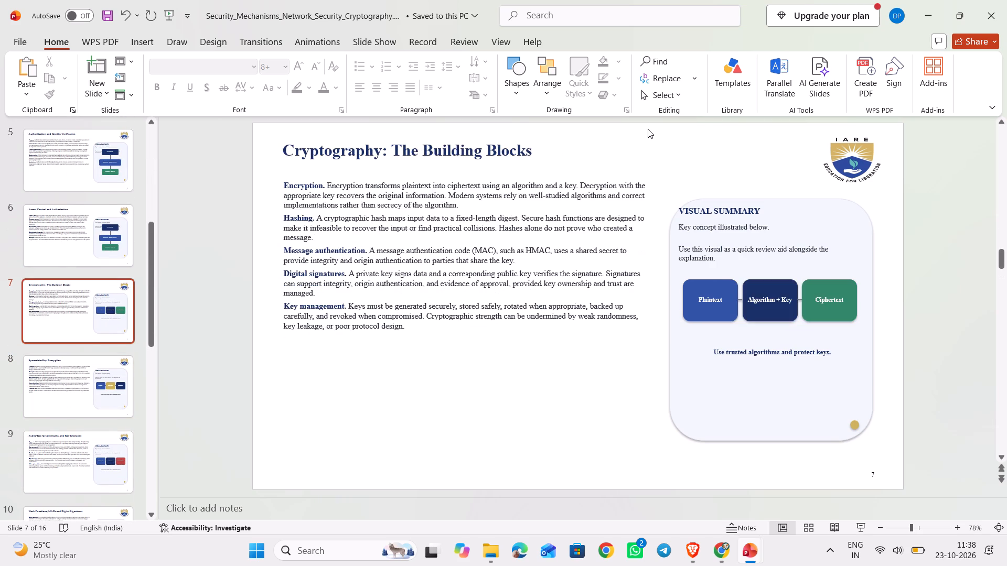
key("Up")
key("Down")
key("Down")
key("Down")
key("Down")
key("Down")
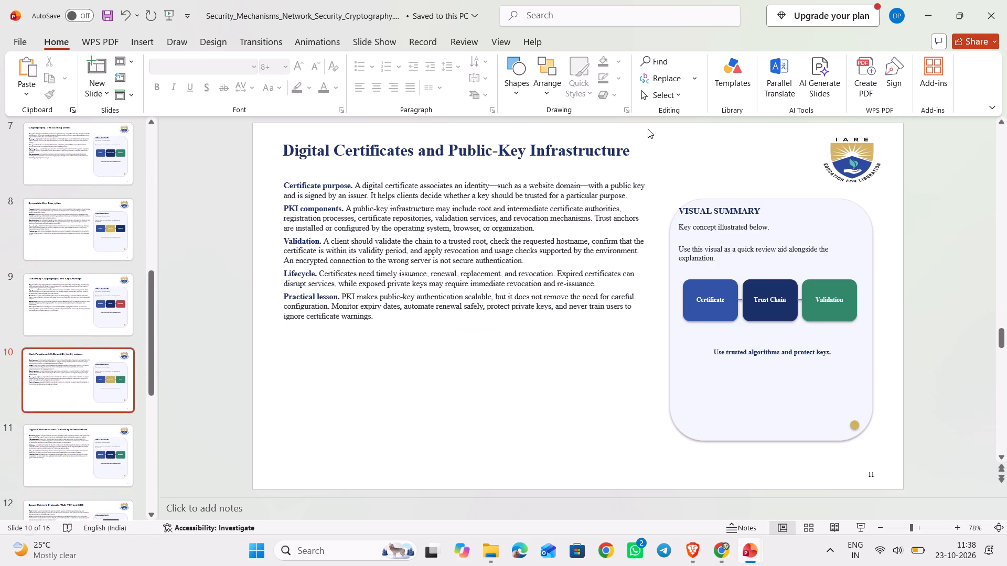
key("Up")
key("Up")
key("Up")
key("Up")
key("Up")
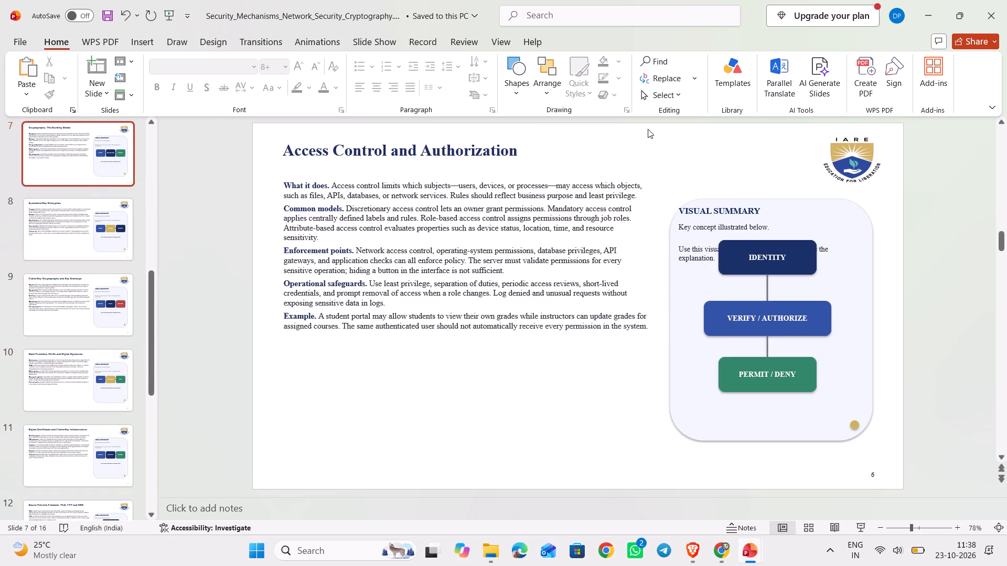
key("Up")
key("Up")
key("Up")
key("Up")
key("Up")
key("Up")
key("Up")
Erase the filler text overlapping the diagram in slide 2's visual summary and delete its emptied text box.
key("Down")
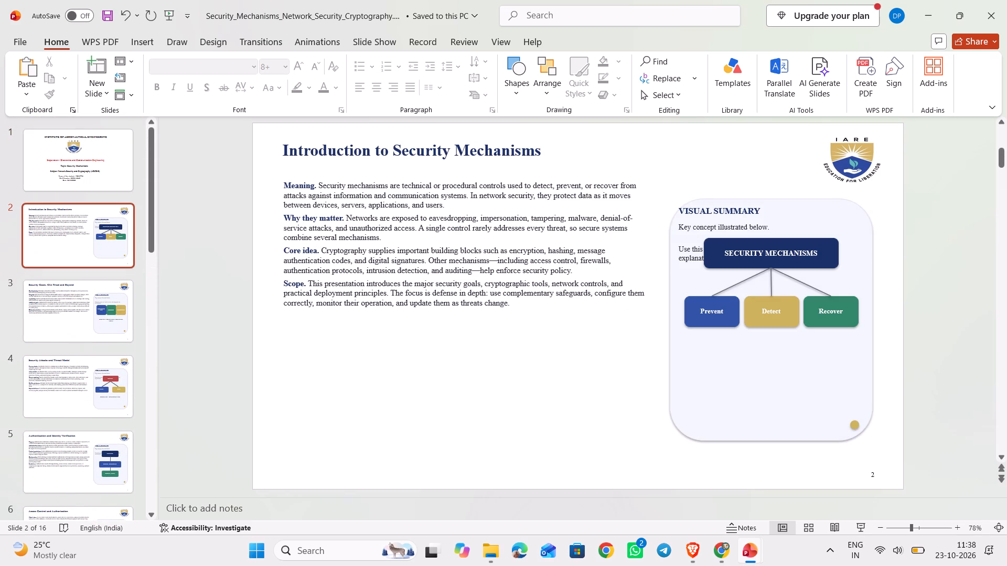
left_click(697, 256)
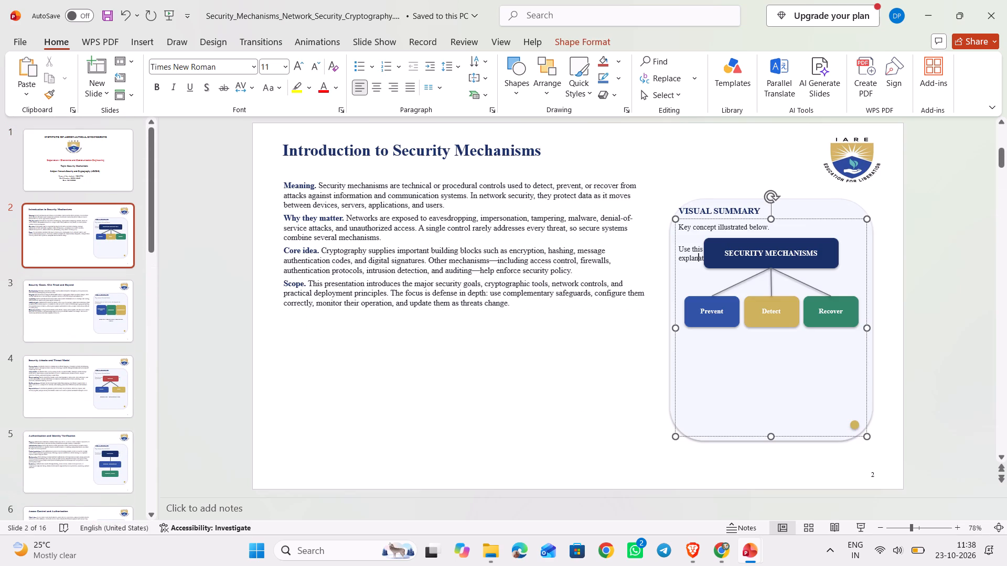
key("Down")
key("Right")
key("Right")
key("Right")
key("Right")
key("Right")
key("Right")
key("Right")
key("Right")
key("Right")
key("Right")
key("Right")
key("Right")
key("Right")
key("Right")
key("Right")
key("Right")
key("Right")
key("Right")
key("Right")
key("Right")
key("Right")
key("Right")
key("Right")
key("Right")
key("Right")
key("BackSpace")
key("BackSpace")
key("BackSpace")
key("BackSpace")
key("BackSpace")
key("BackSpace")
key("BackSpace")
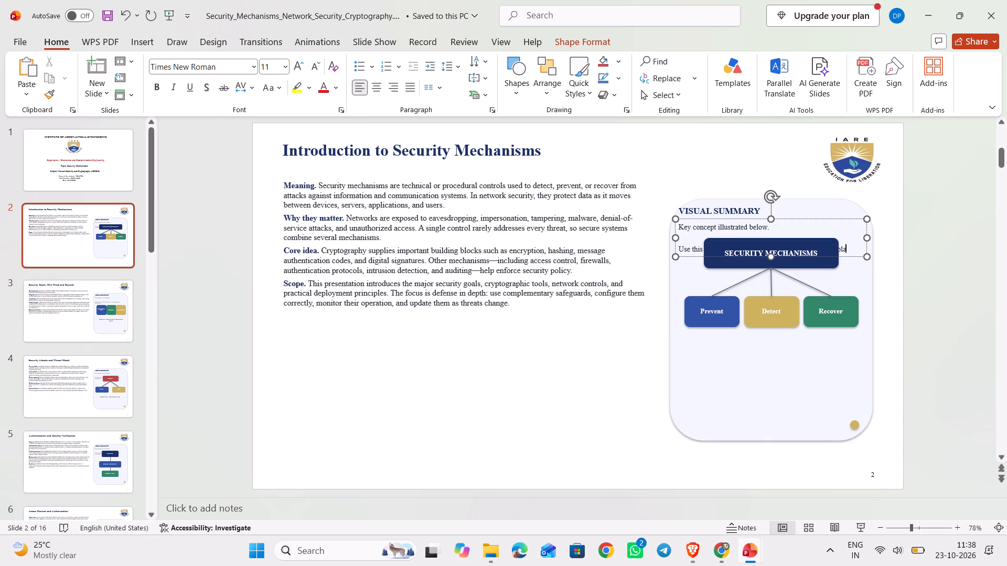
key("BackSpace")
key("BackSpace")
key("BackSpace")
key("BackSpace")
key("BackSpace")
key("BackSpace")
key("BackSpace")
key("BackSpace")
key("BackSpace")
key("BackSpace")
key("BackSpace")
key("BackSpace")
key("BackSpace")
key("BackSpace")
key("BackSpace")
key("BackSpace")
key("BackSpace")
key("BackSpace")
key("BackSpace")
key("BackSpace")
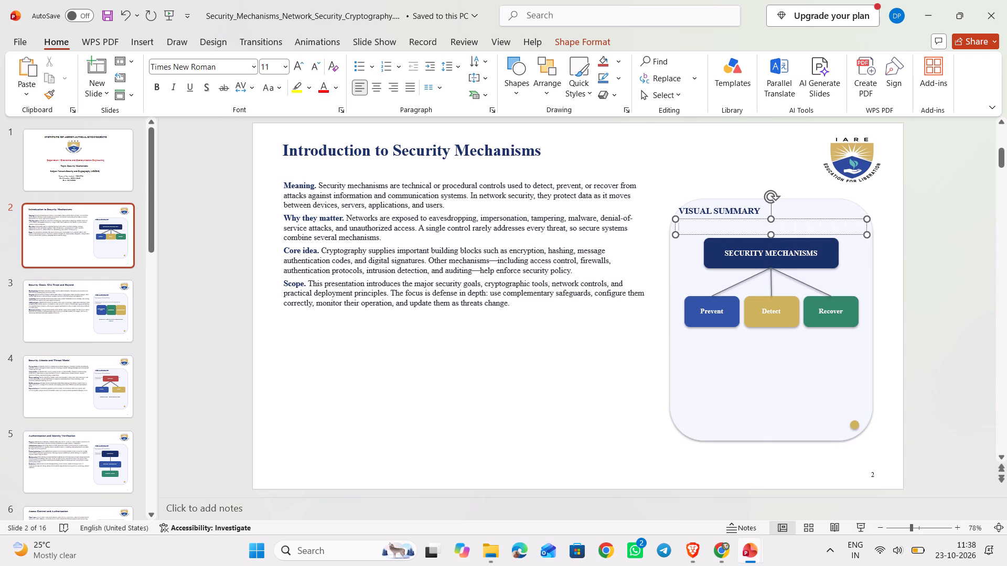
left_click(869, 220)
key("Delete")
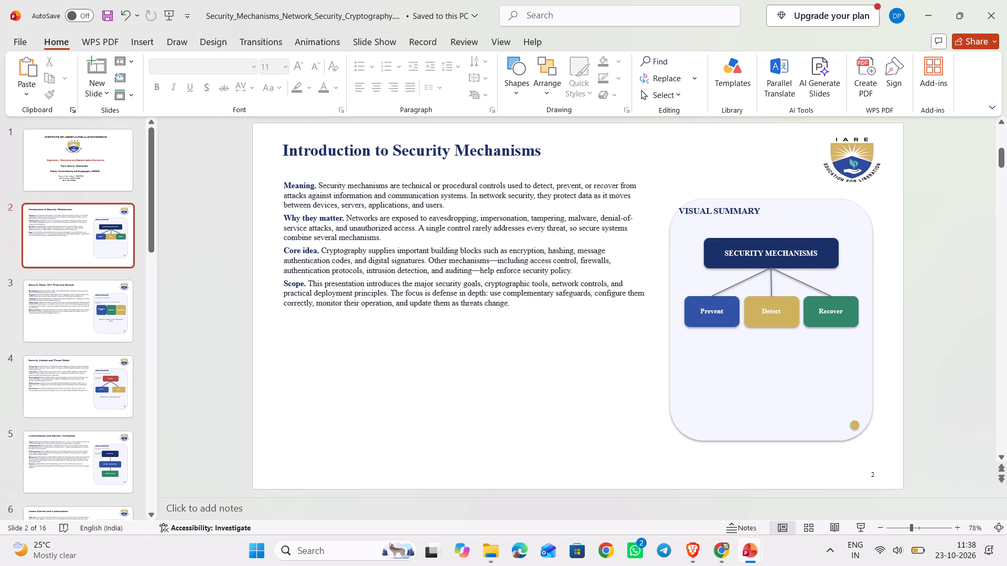
Delete the filler text box overlapping the THREAT diagram in the visual summary of slide 4, Security Attacks and Threat Model.
key("Down")
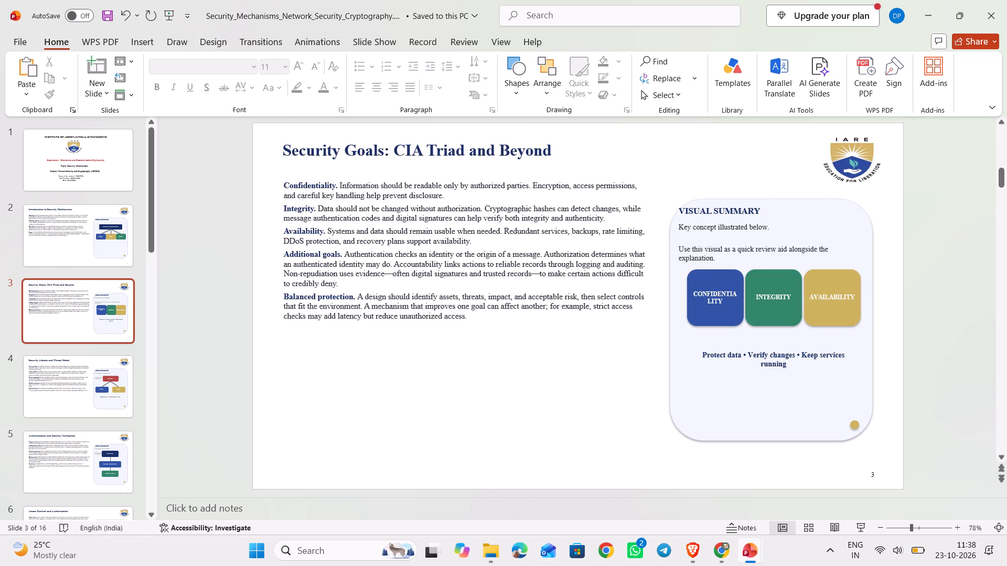
left_click(710, 260)
key("Right")
key("Right")
key("Right")
key("BackSpace")
key("BackSpace")
key("BackSpace")
key("BackSpace")
key("BackSpace")
key("BackSpace")
key("BackSpace")
key("BackSpace")
key("BackSpace")
key("BackSpace")
key("BackSpace")
key("BackSpace")
key("BackSpace")
key("BackSpace")
key("BackSpace")
key("BackSpace")
key("BackSpace")
key("BackSpace")
key("BackSpace")
key("BackSpace")
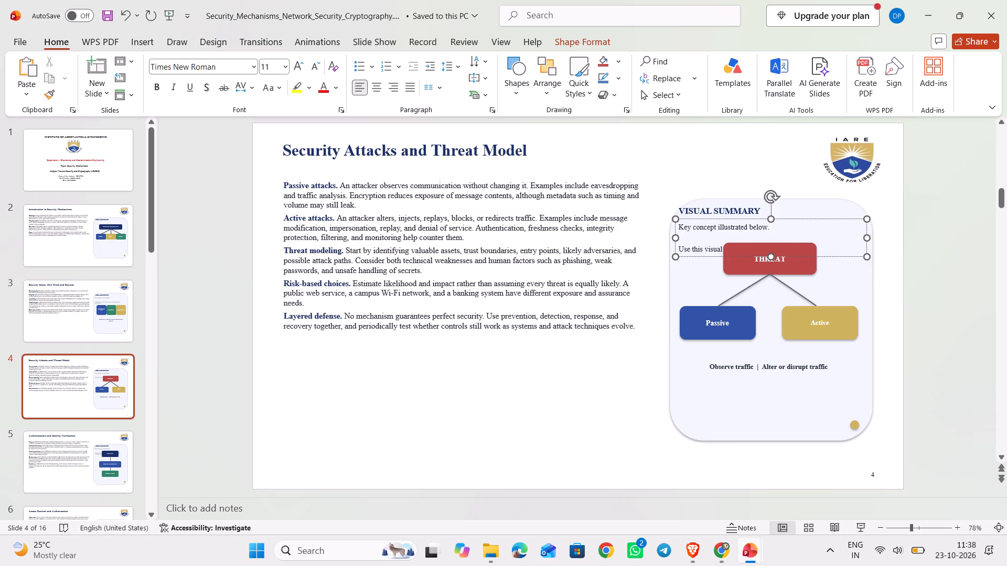
left_click_drag(866, 256, 837, 253)
key("Delete")
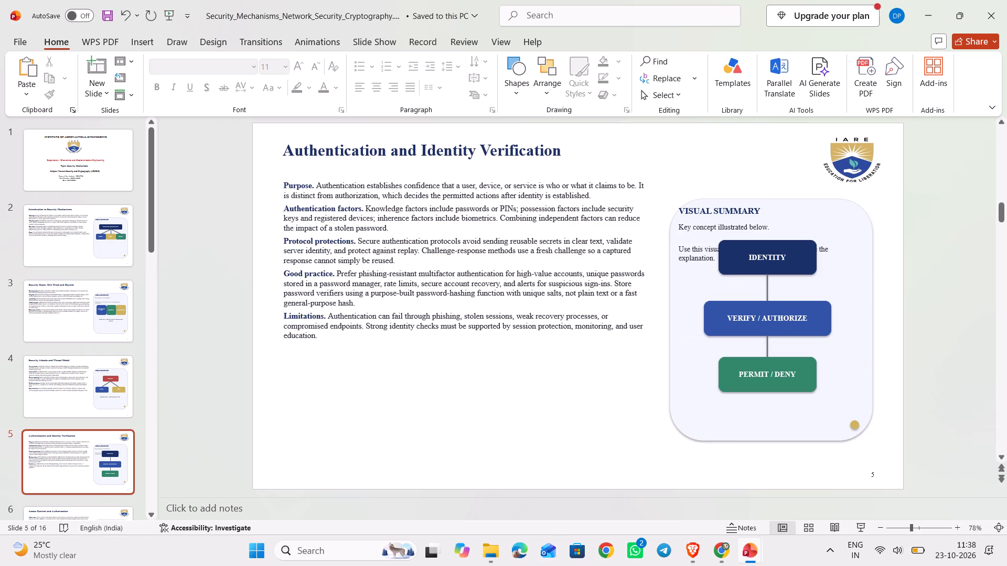
Delete the filler text box behind the diagram on slide 5, Authentication and Identity Verification.
left_click(706, 255)
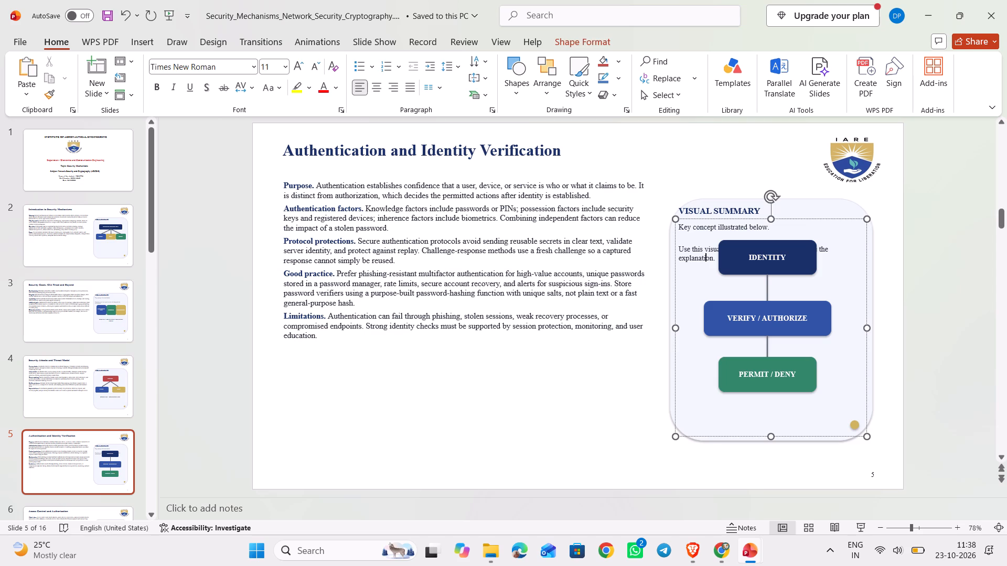
left_click(674, 436)
key("Down")
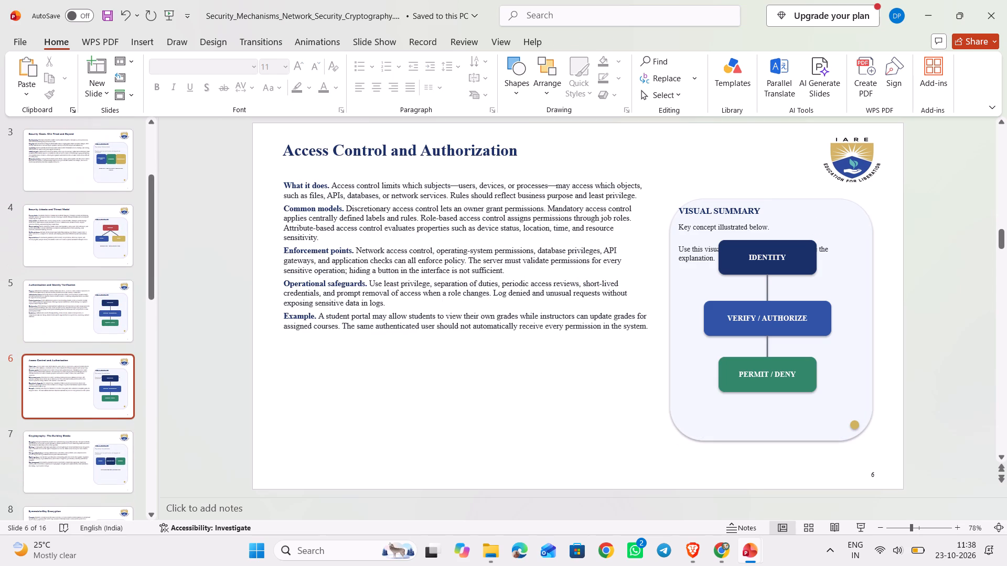
Delete the filler text box behind the diagram on slide 6, Access Control and Authorization.
left_click(704, 252)
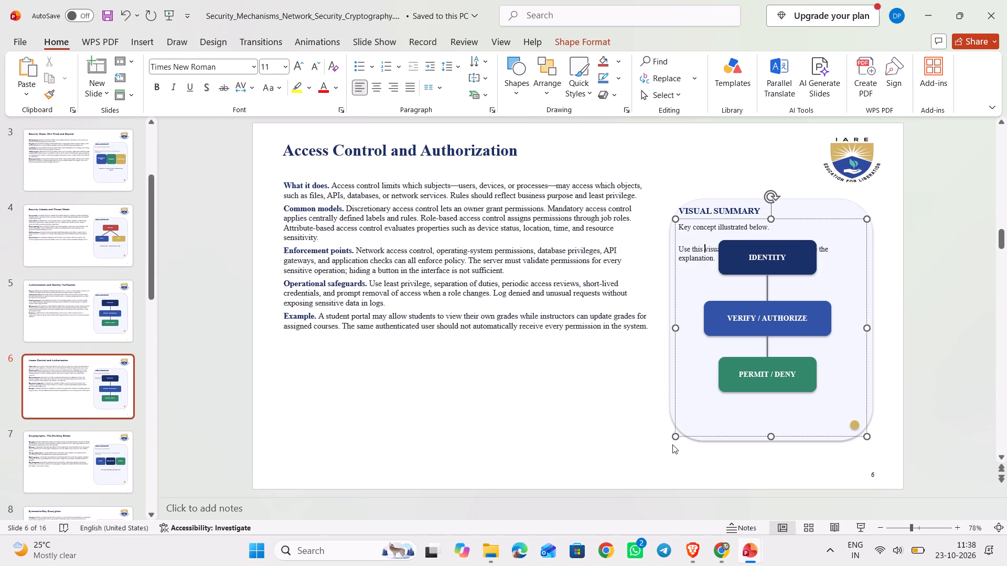
left_click(674, 436)
key("Delete")
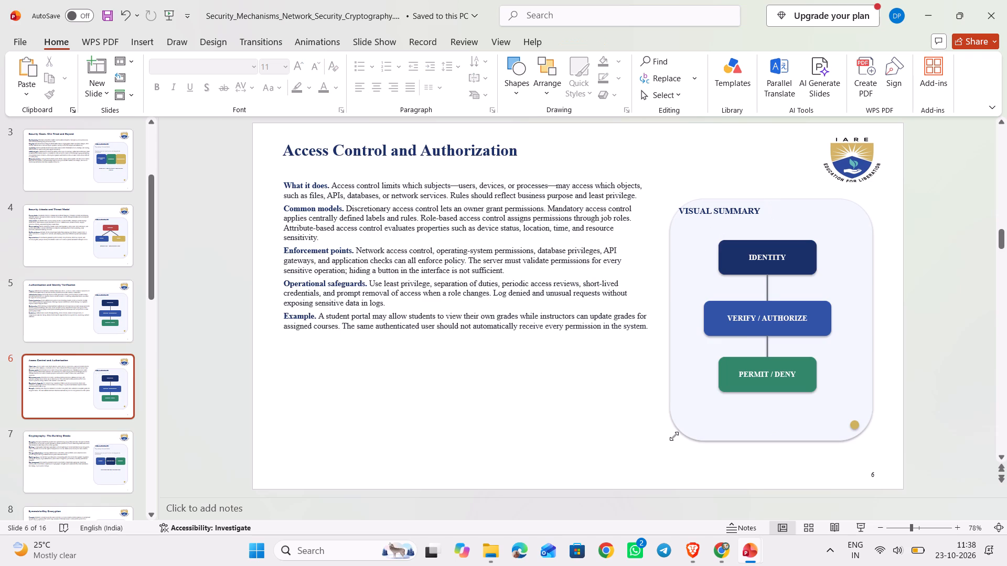
Delete the filler text box overlapping the DEFENSE IN DEPTH diagram on slide 16, Conclusion and References.
key("Down")
key("Down")
key("Down")
key("Down")
key("Down")
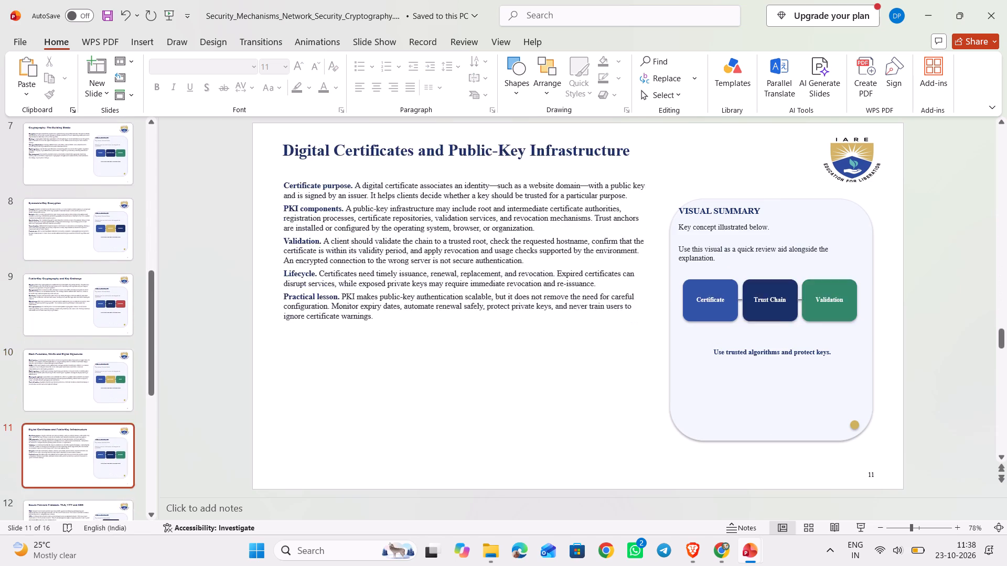
key("Down")
key("Down")
key("Down")
key("Down")
key("Down")
key("Down")
key("Down")
key("Down")
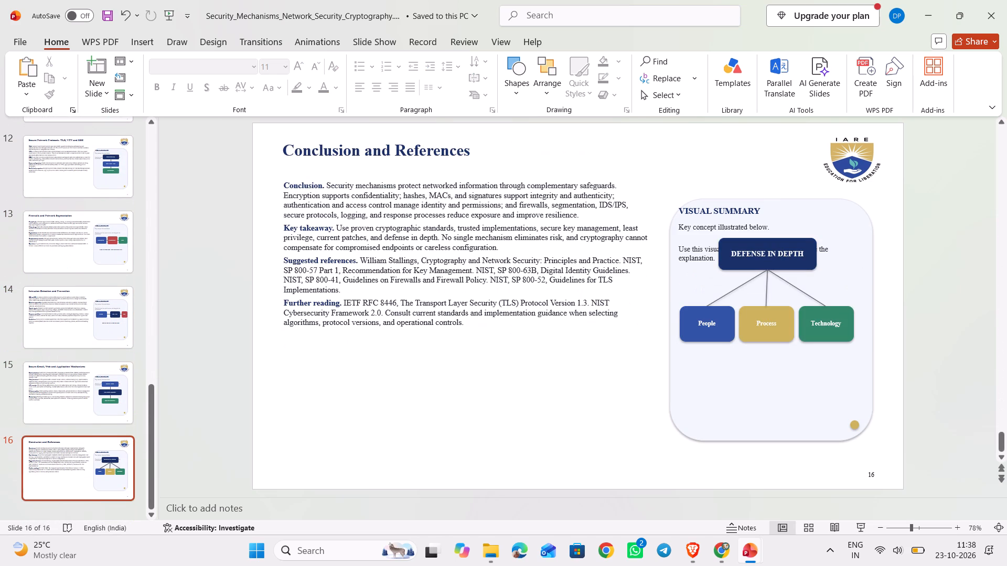
key("Up")
key("Down")
left_click(703, 257)
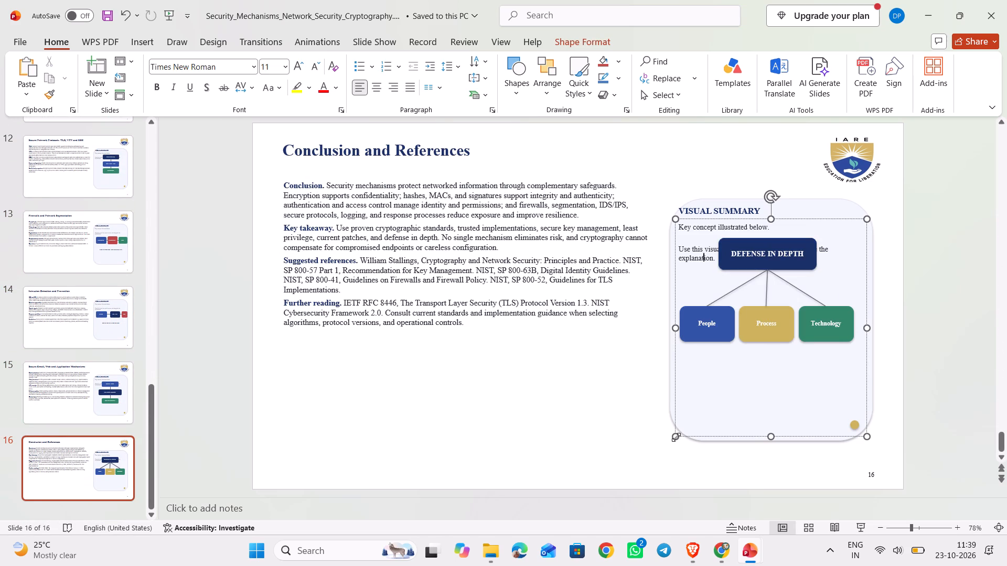
left_click(676, 437)
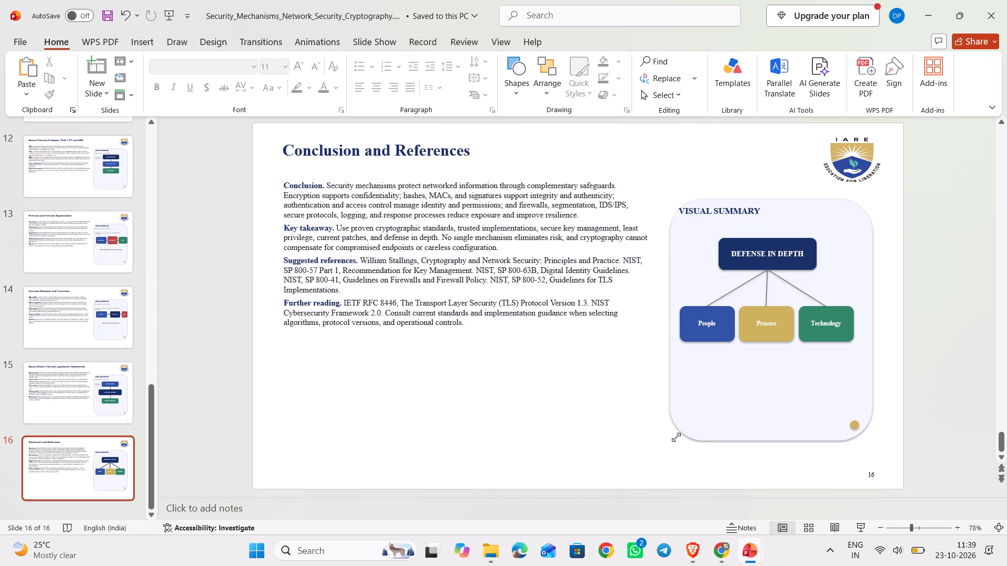
Delete the filler text box behind the diagram on slide 15, Secure Email, Web and Application Mechanisms.
key("Up")
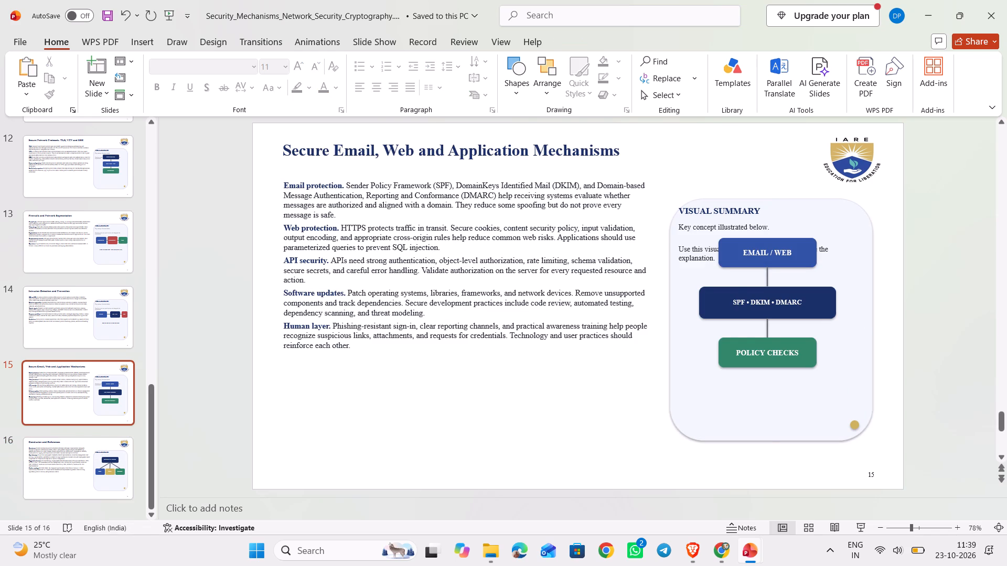
left_click(697, 274)
left_click(676, 437)
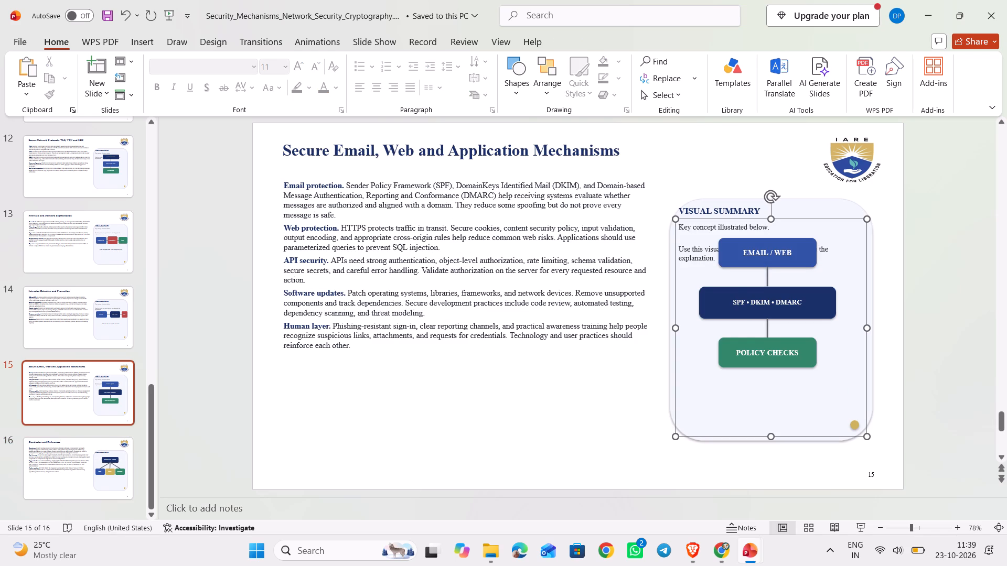
key("Delete")
Delete the filler text box behind the diagram on slide 12, Secure Network Protocols: TLS, VPN and SSH.
key("Up")
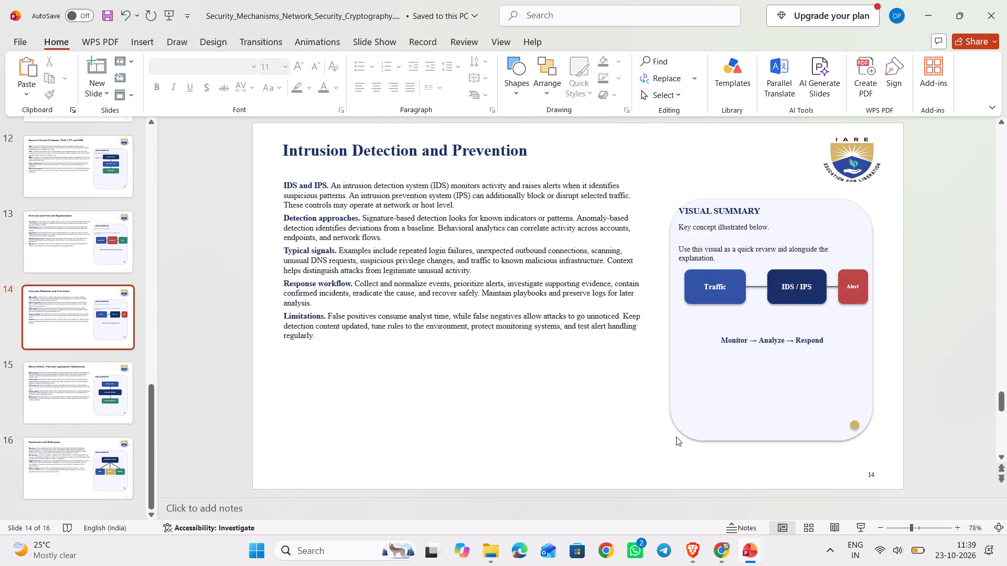
key("Up")
key("Up")
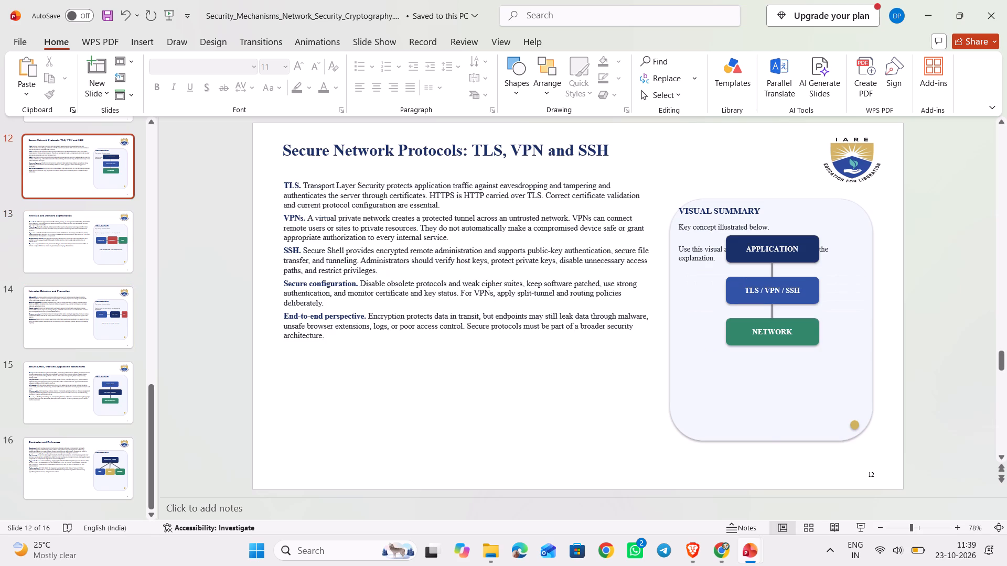
left_click(702, 264)
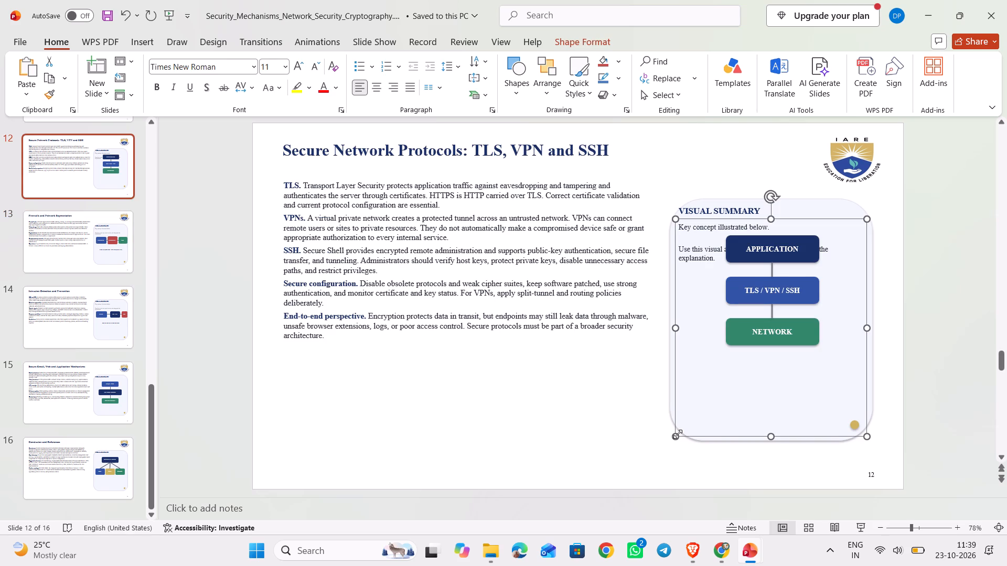
left_click(678, 434)
key("Delete")
Check the visual summaries from slide 11 back to the start of the deck for remaining overlapping text.
key("Up")
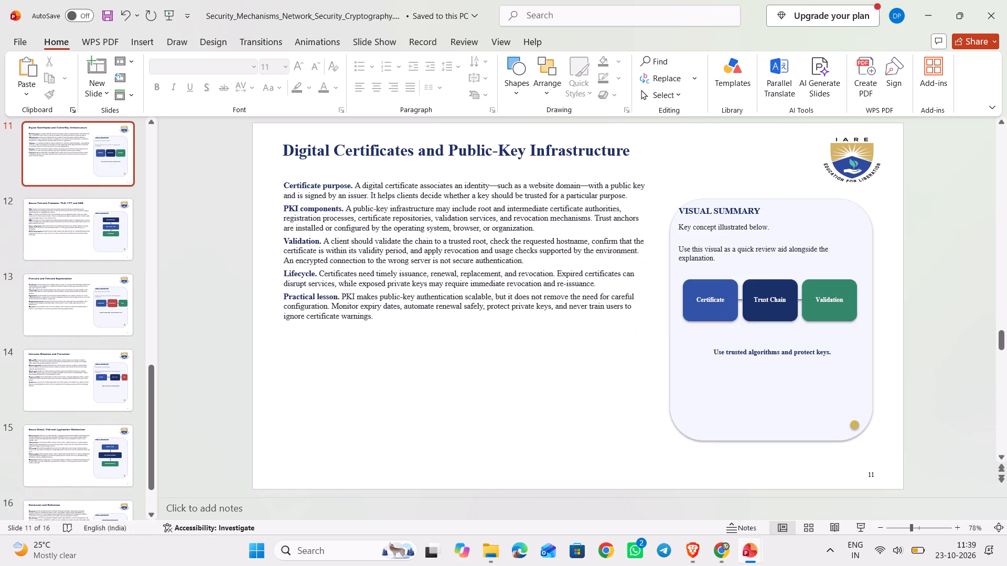
key("Up")
key("Up")
key("Up")
key("Up")
key("Up")
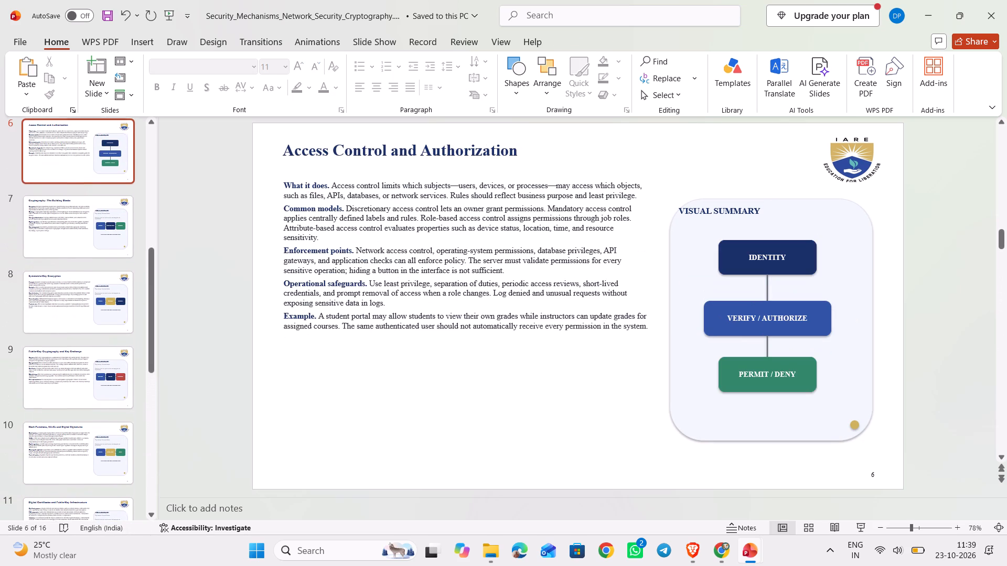
key("Up")
key("Up")
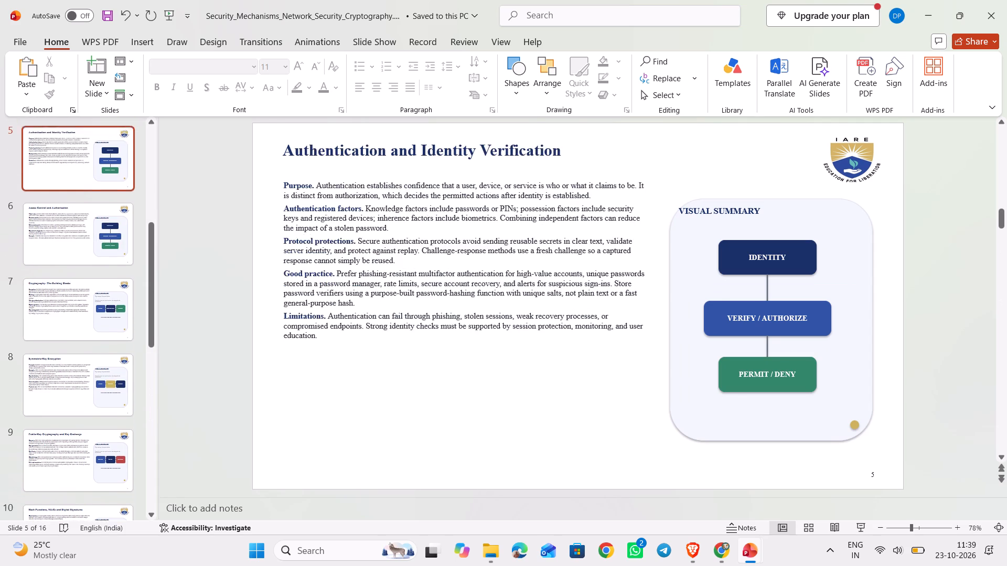
key("Up")
key("Up")
key("Up")
key("Up")
key("Up")
key("Up")
key("Down")
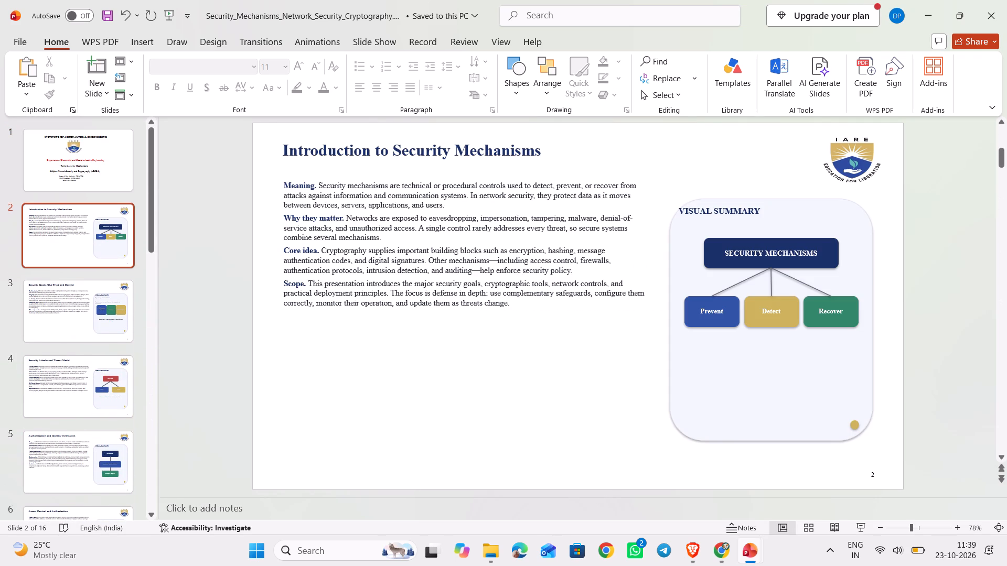
Delete the "Additional goals" paragraph from slide 3, Security Goals: CIA Triad and Beyond.
key("Down")
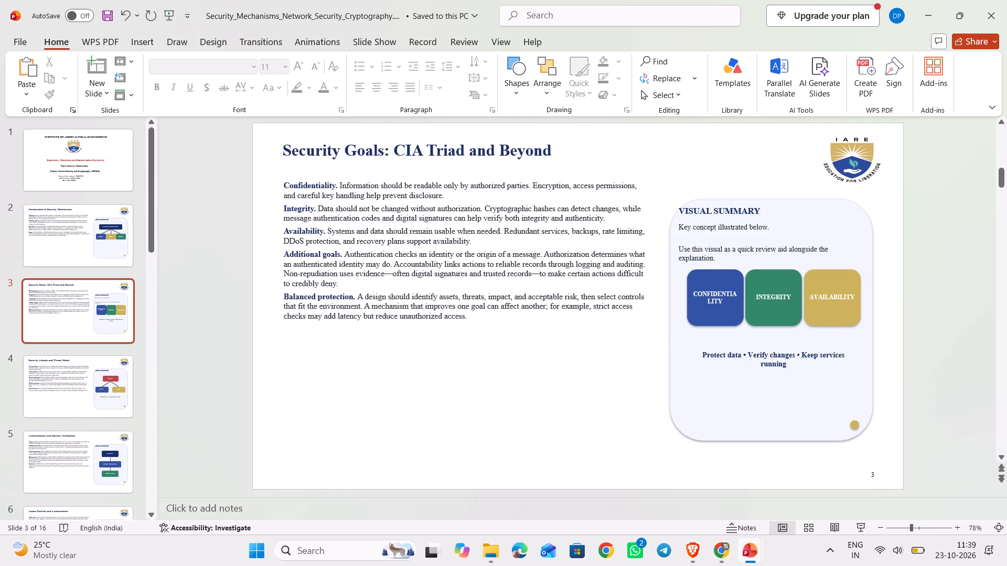
left_click_drag(439, 284, 282, 254)
key("BackSpace")
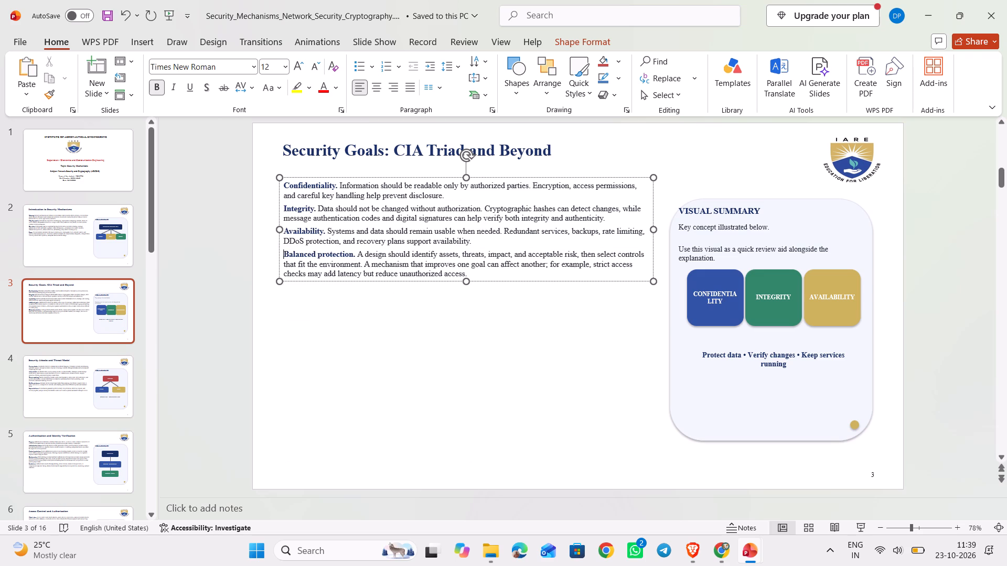
Insert a blank line between each of the four remaining body paragraphs on slide 3.
key("Return")
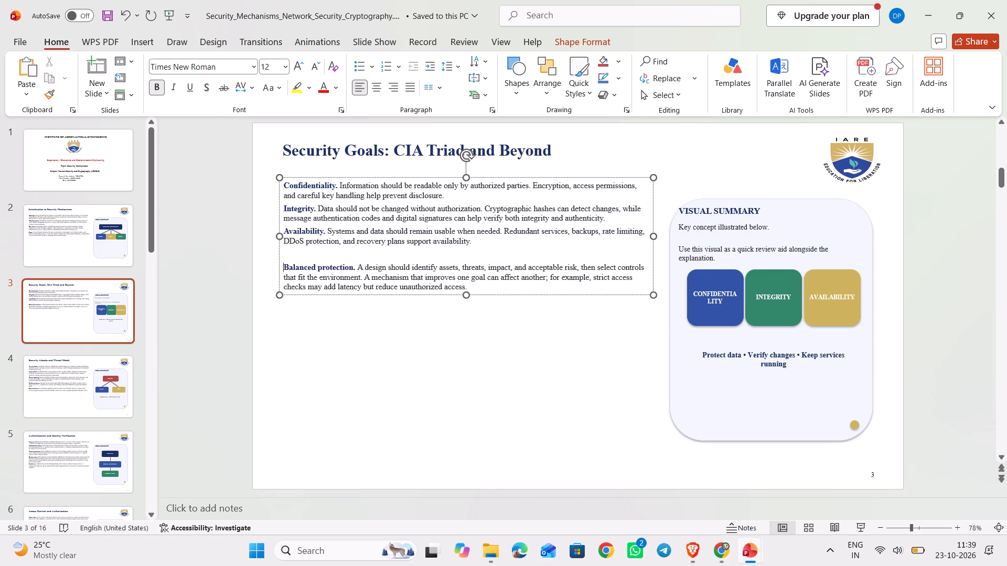
left_click(456, 194)
key("Return")
key("Down")
key("Down")
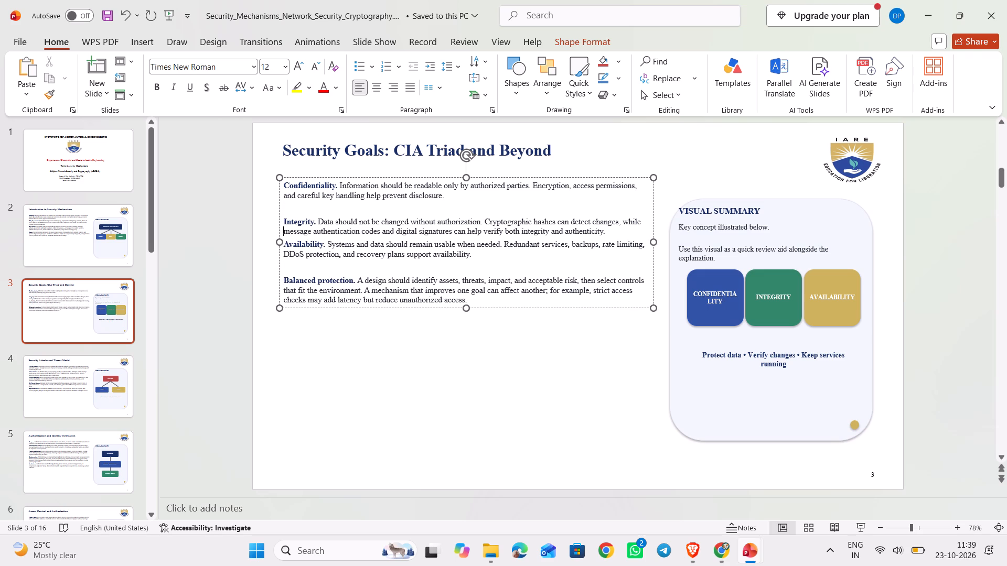
key("Down")
key("Return")
left_click(492, 378)
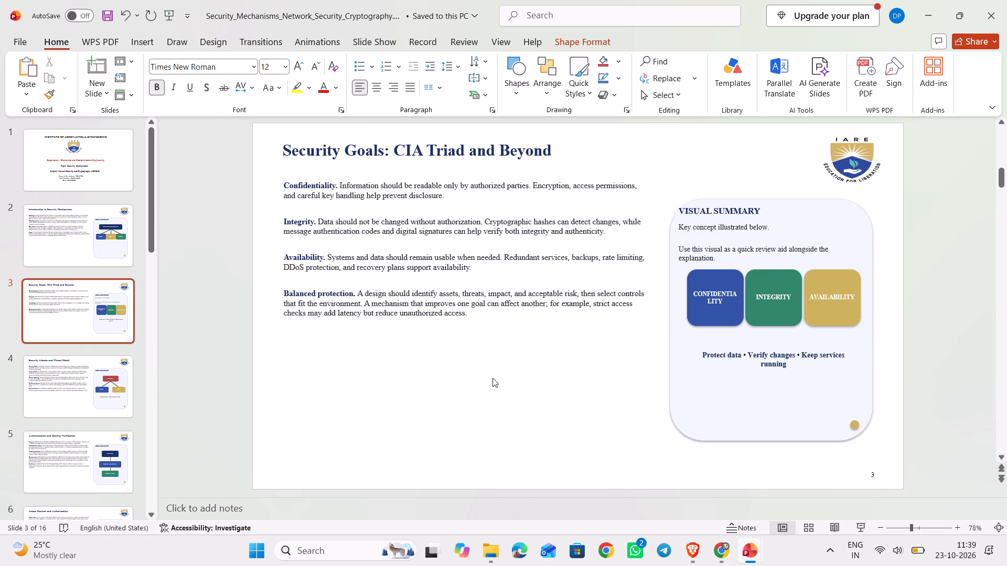
Insert a blank line between each of the five body paragraphs on slide 4, Security Attacks and Threat Model.
key("Down")
left_click(379, 209)
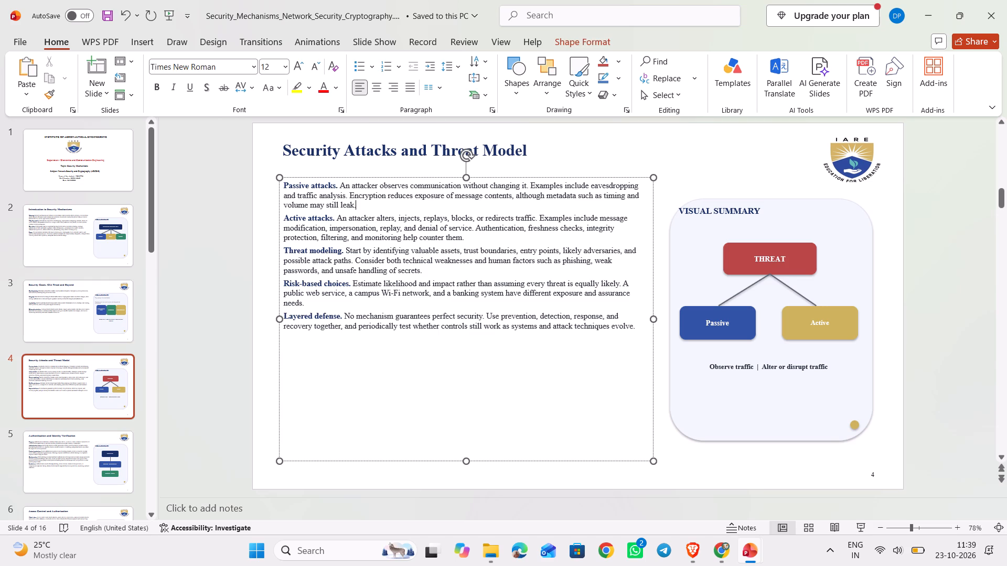
key("Return")
key("Down")
key("Down")
key("Down")
key("Down")
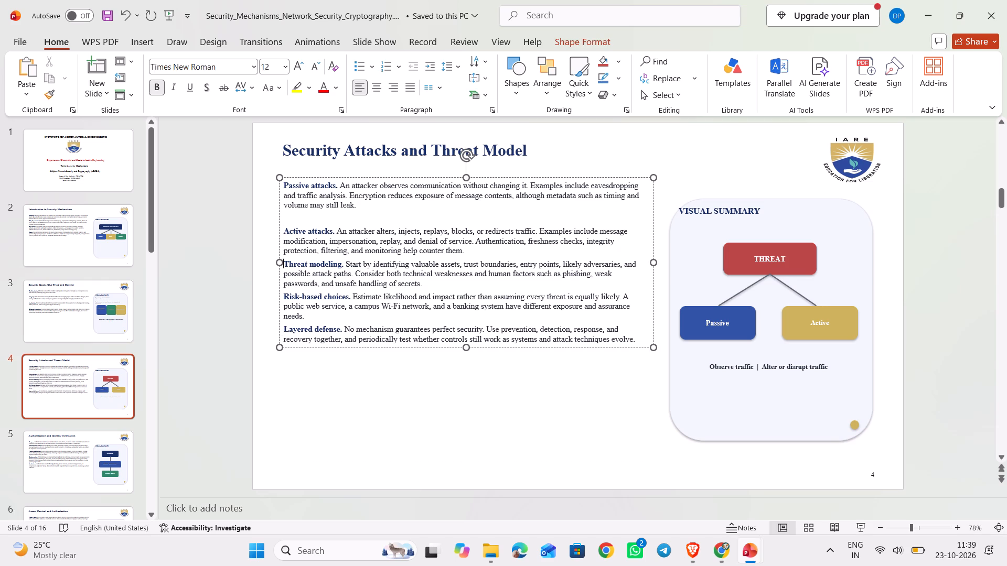
key("Return")
key("Down")
key("Down")
key("Down")
key("Return")
key("Down")
key("Down")
key("Down")
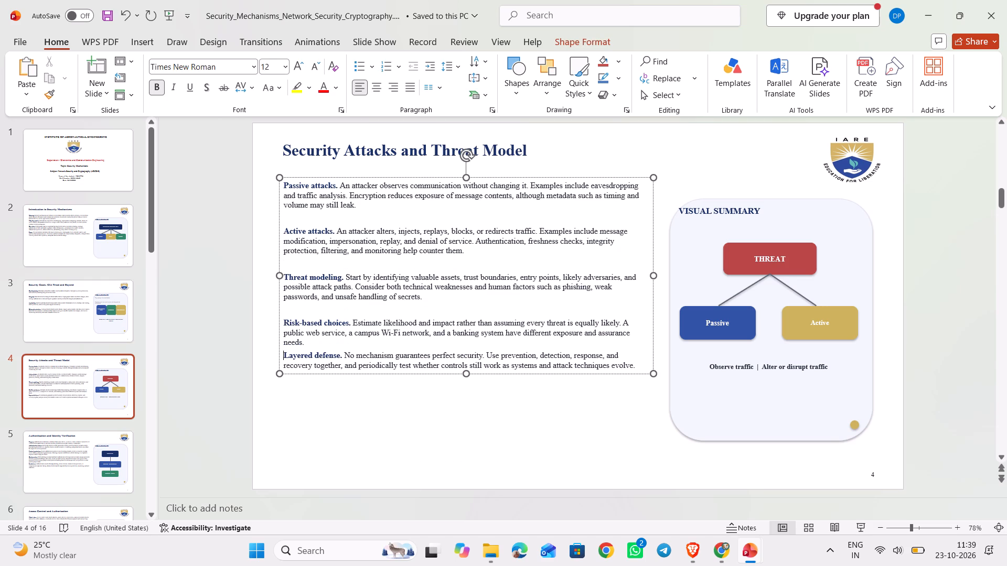
key("Return")
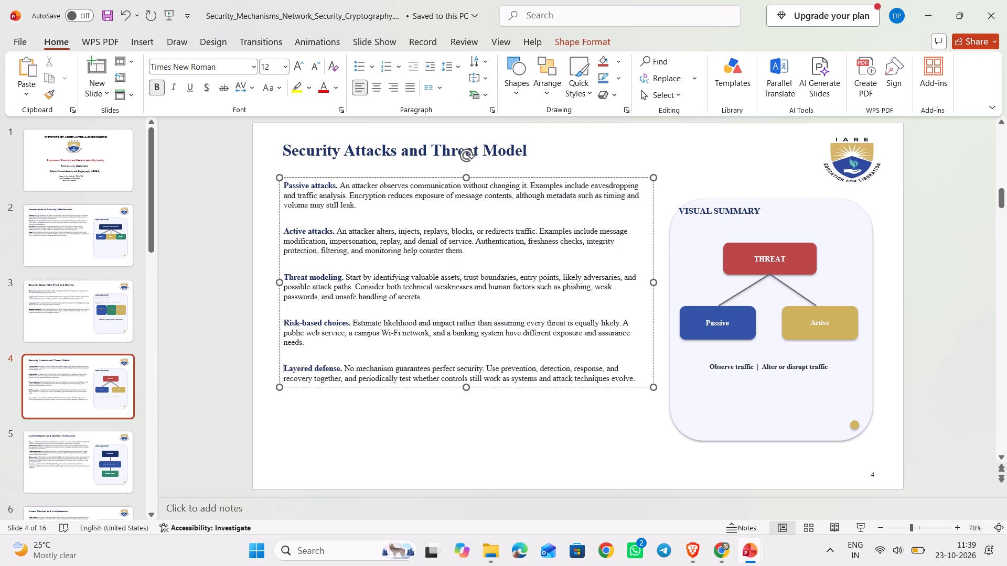
Delete the "Risk-based choices" paragraph from slide 4, along with its extra blank line.
left_click_drag(350, 353, 270, 311)
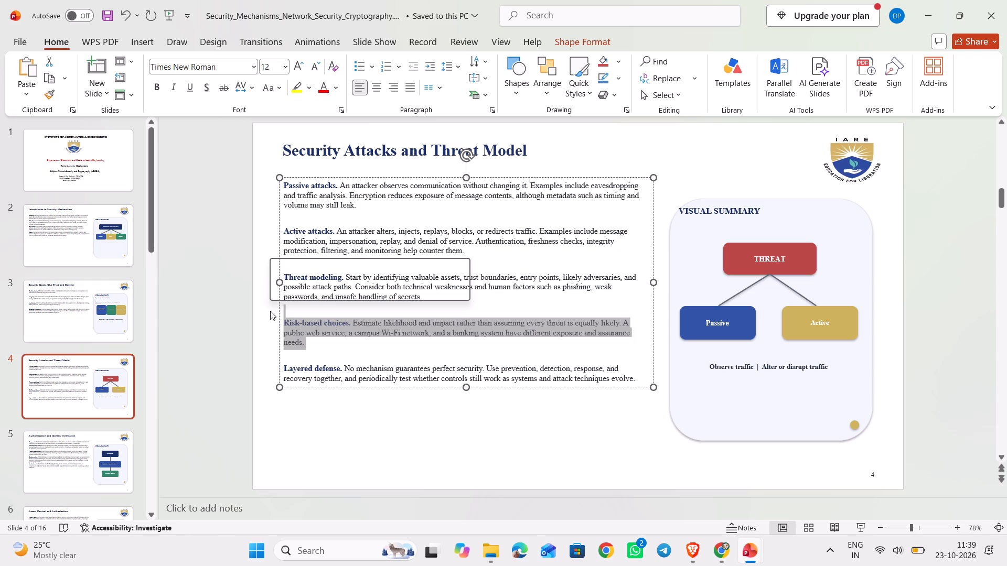
key("BackSpace")
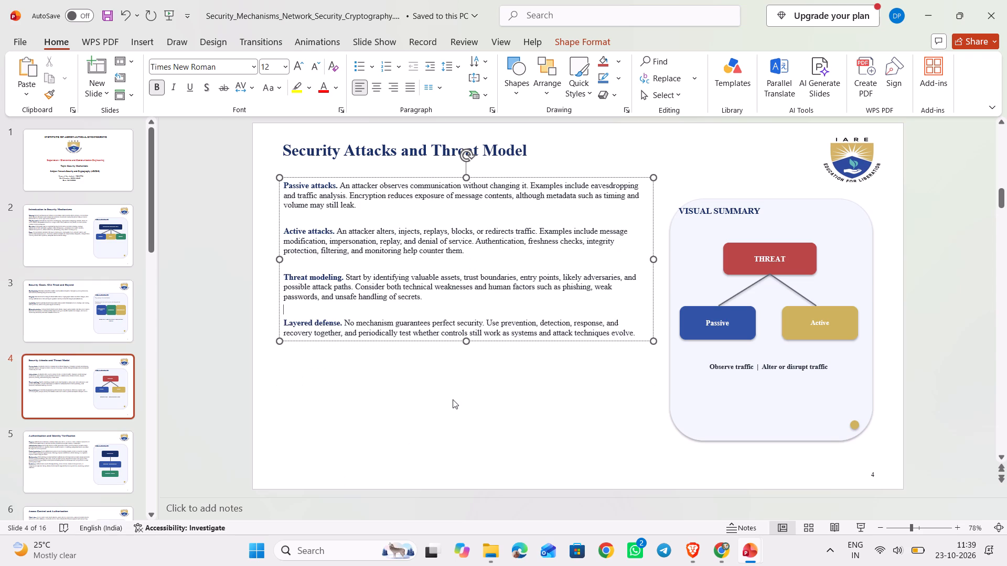
left_click(453, 399)
Delete the "Good practice" paragraph from slide 5, Authentication and Identity Verification.
key("Down")
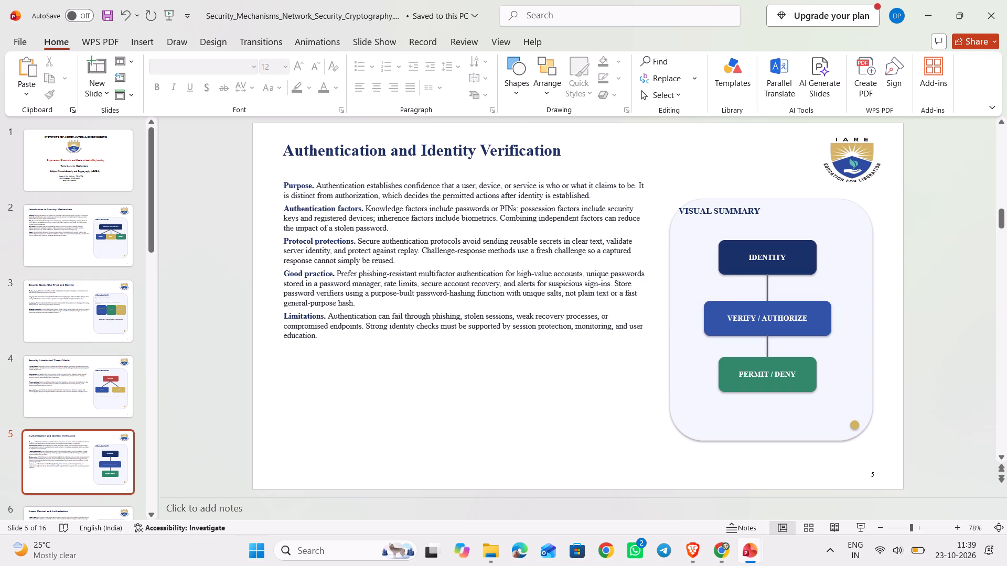
left_click_drag(364, 303, 280, 278)
key("BackSpace")
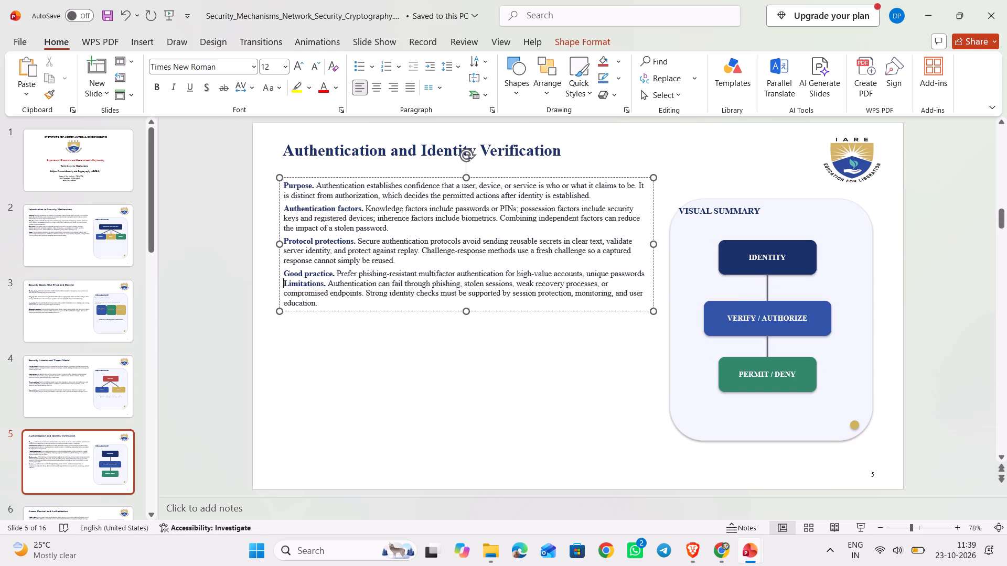
key("BackSpace")
key("BackSpace")
key("BackSpace")
key("BackSpace")
key("BackSpace")
key("BackSpace")
key("BackSpace")
key("BackSpace")
key("BackSpace")
key("BackSpace")
key("BackSpace")
key("BackSpace")
key("BackSpace")
key("BackSpace")
key("BackSpace")
key("BackSpace")
key("BackSpace")
key("BackSpace")
key("BackSpace")
key("BackSpace")
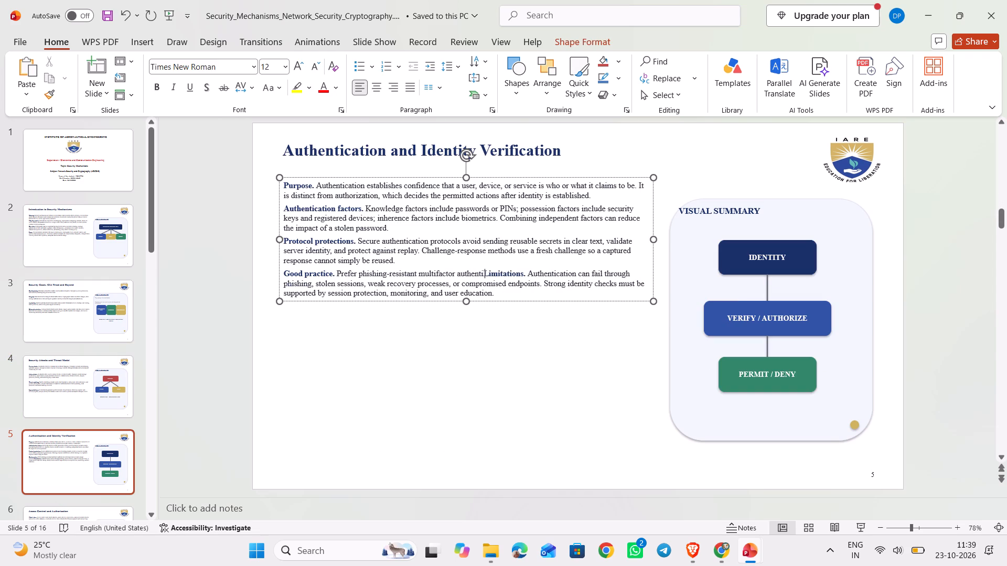
key("BackSpace")
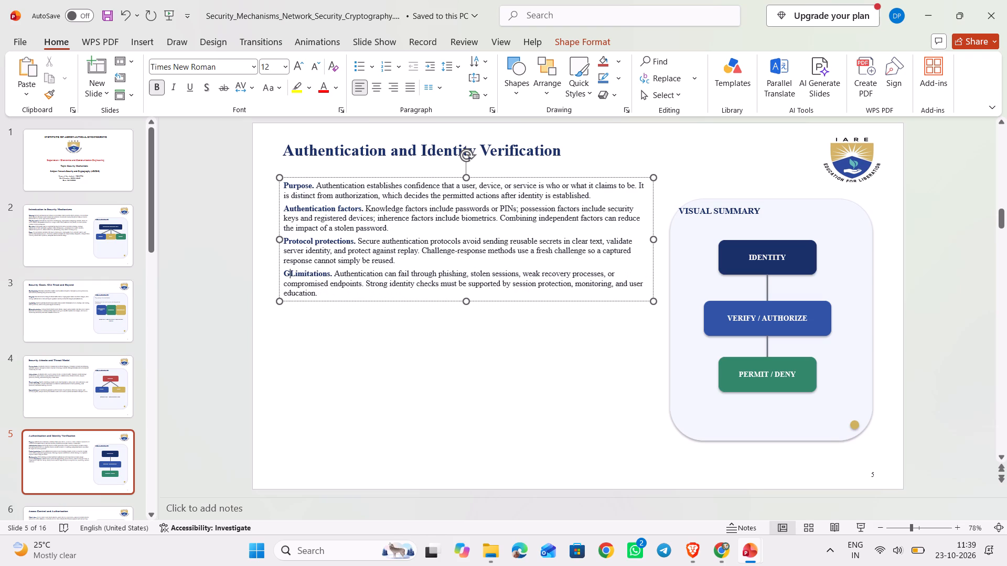
key("BackSpace")
Insert a blank line between each of the four remaining body paragraphs on slide 5.
key("Return")
key("Up")
key("Up")
key("Up")
key("Up")
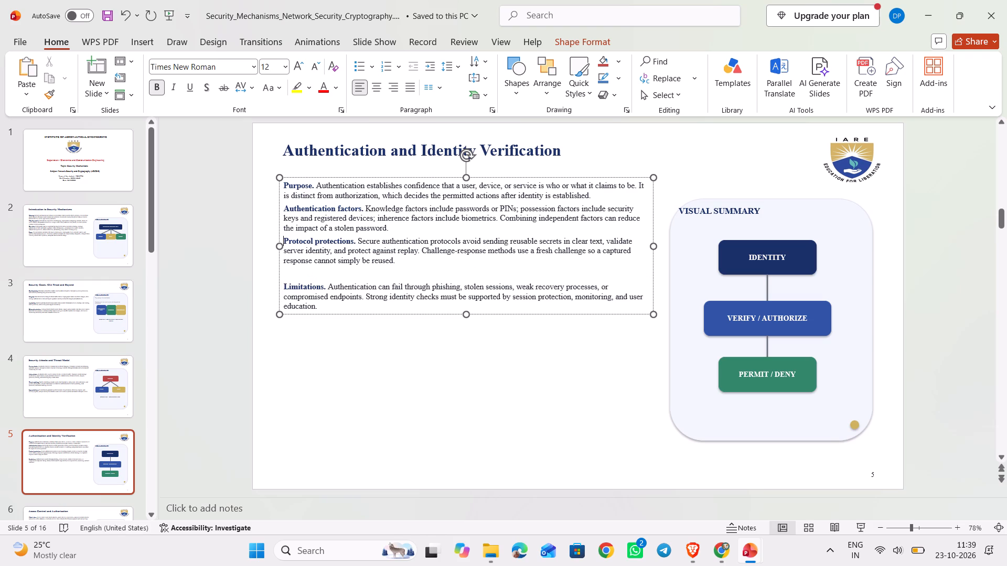
key("Return")
key("Up")
key("Up")
key("Up")
key("Up")
key("Return")
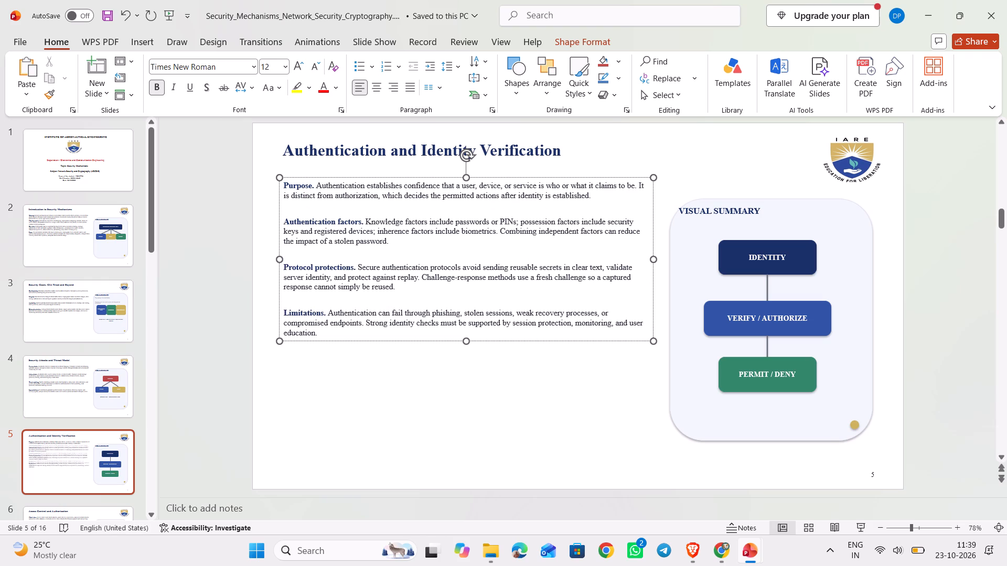
left_click(409, 421)
Clear the "Enforcement points" paragraph from slide 6, Access Control and Authorization, leaving an empty line in its place.
key("Down")
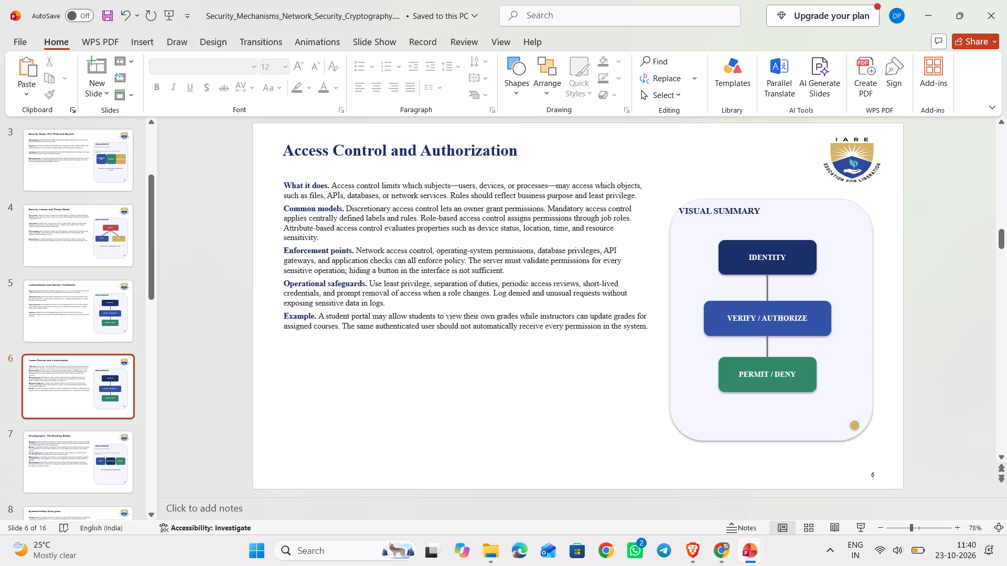
left_click_drag(285, 251, 531, 271)
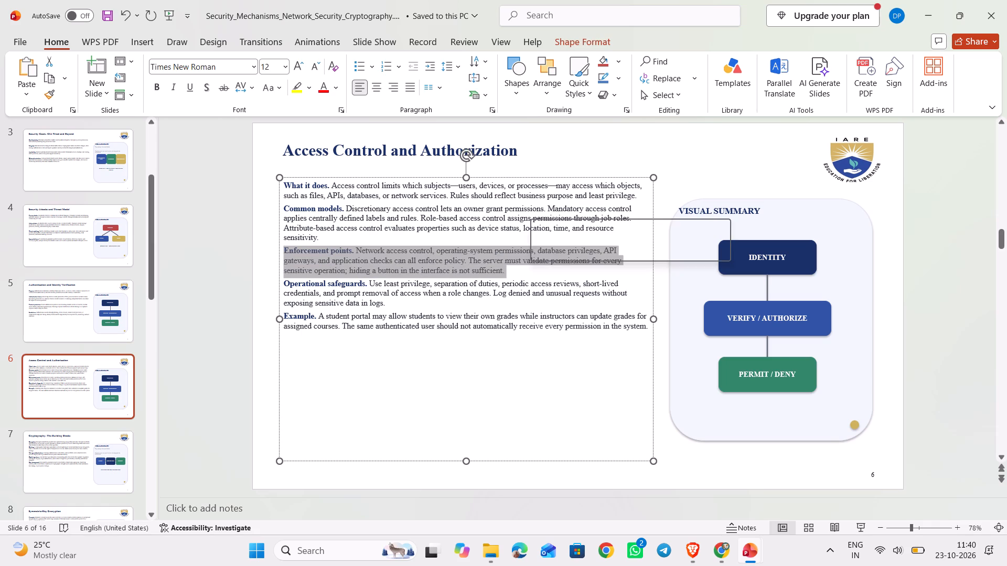
key("backslash")
key("BackSpace")
Insert blank lines before the "Common models" and "Example" paragraphs on slide 6.
key("Up")
key("Up")
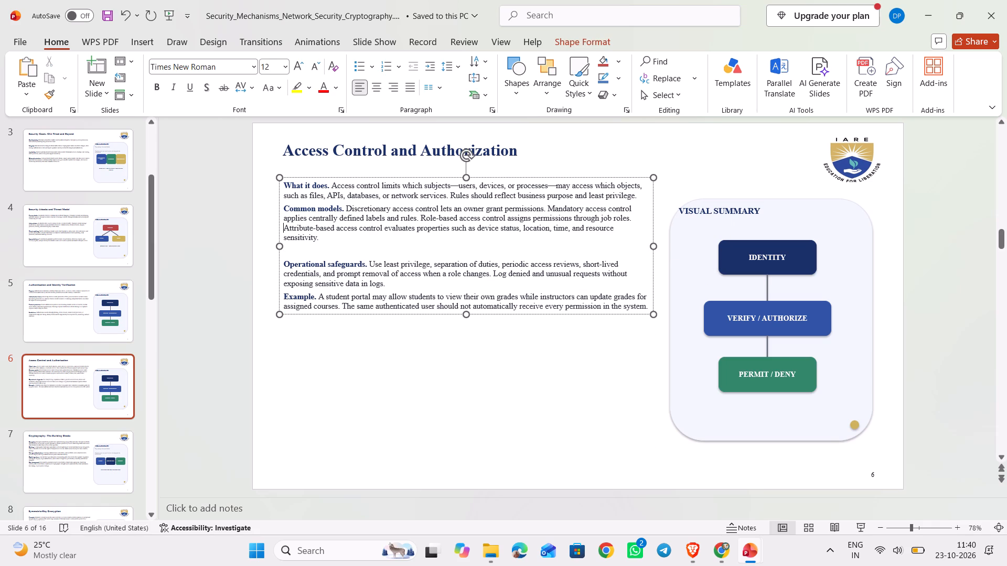
key("Up")
key("Up")
key("Return")
key("Down")
key("Down")
key("Down")
key("Down")
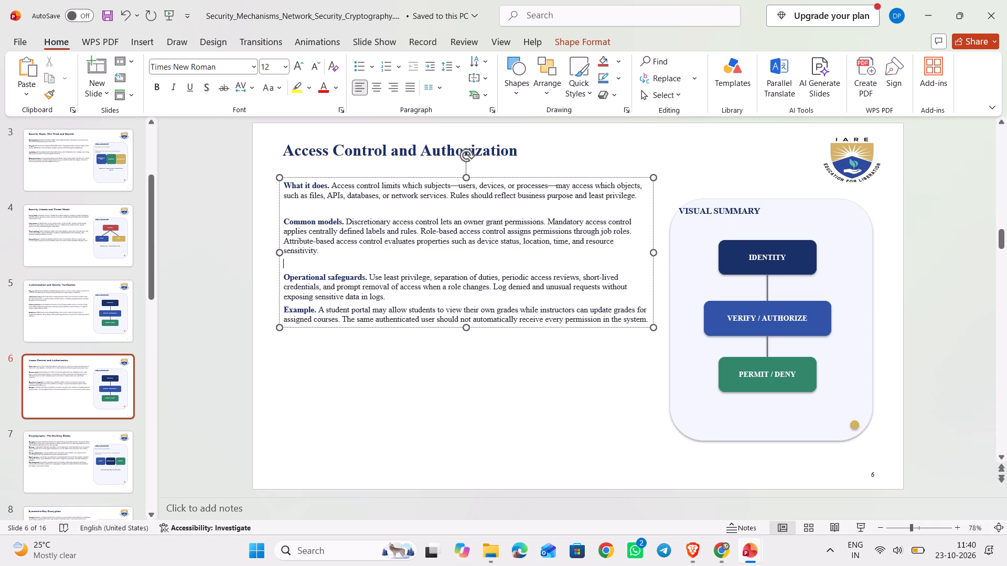
key("Down")
key("Down")
key("Down")
key("Down")
key("Return")
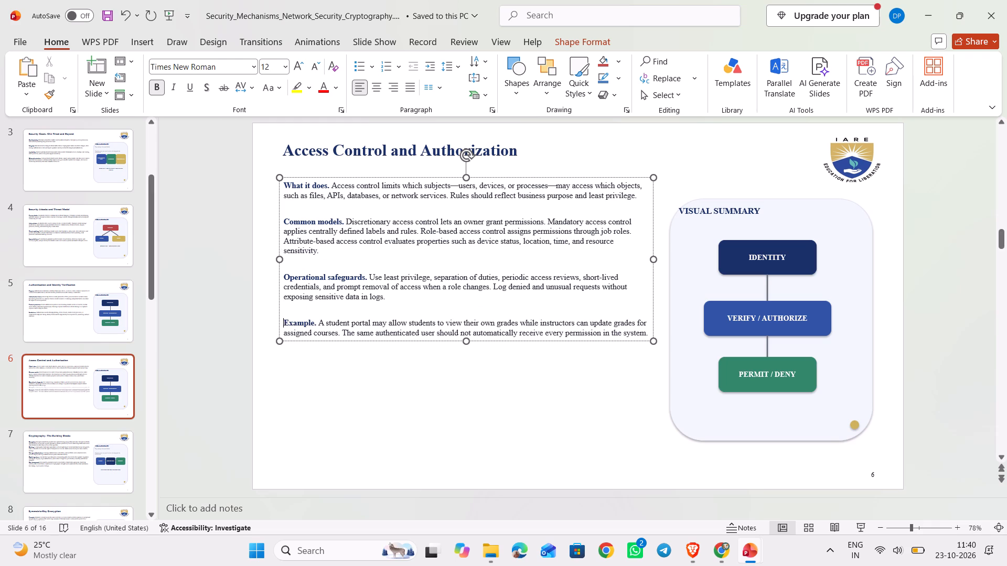
left_click(569, 395)
Delete the "Message authentication" paragraph from slide 7, Cryptography: The Building Blocks.
key("Down")
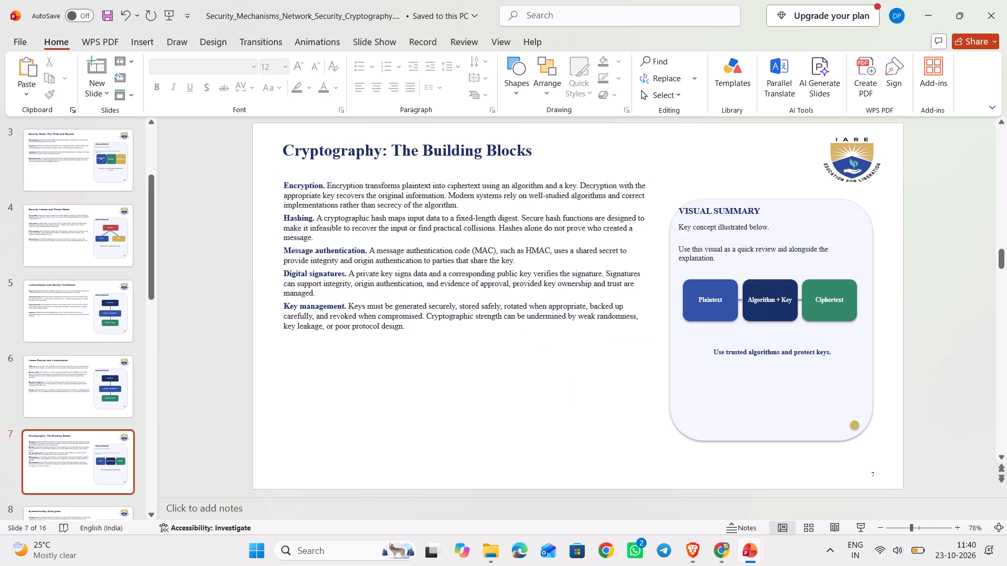
left_click_drag(284, 248, 544, 240)
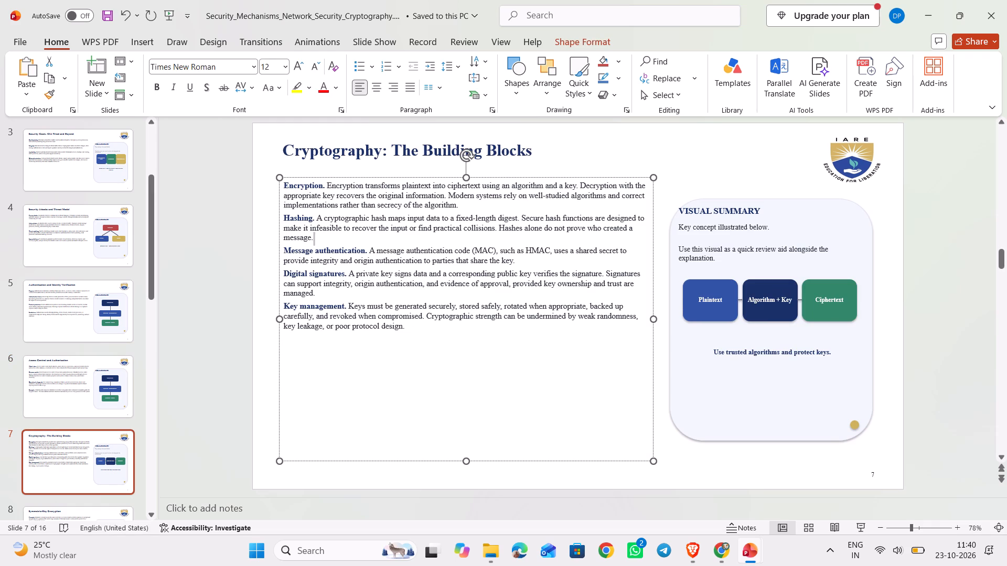
left_click_drag(544, 240, 555, 263)
key("BackSpace")
Insert a blank line between each of the four remaining body paragraphs on slide 7.
key("Down")
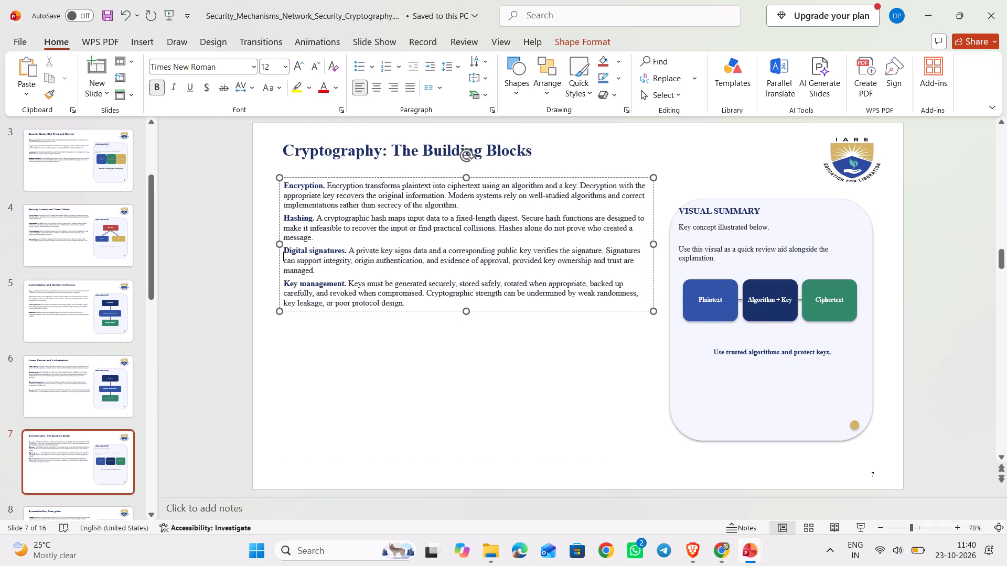
key("Up")
key("Return")
key("Down")
key("Down")
key("Down")
key("Down")
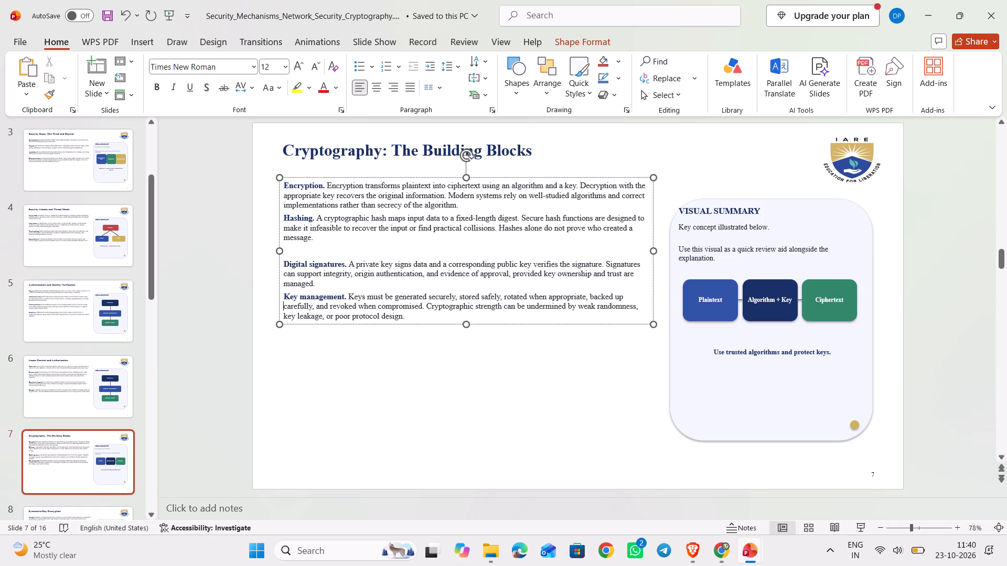
key("Up")
key("Return")
key("Up")
key("Up")
key("Up")
key("Up")
key("Up")
key("Up")
key("Up")
key("Up")
key("Up")
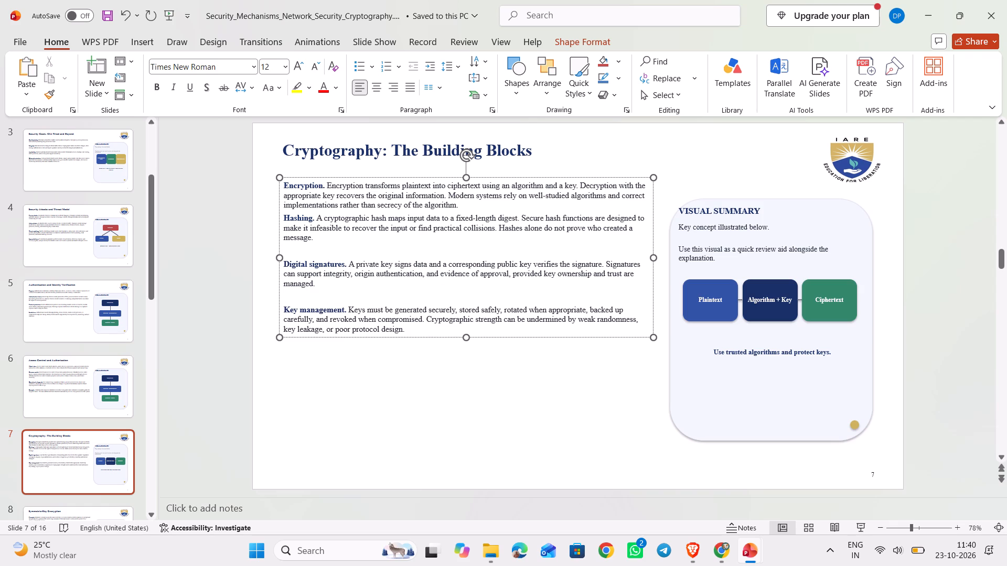
key("Down")
key("Return")
left_click(617, 459)
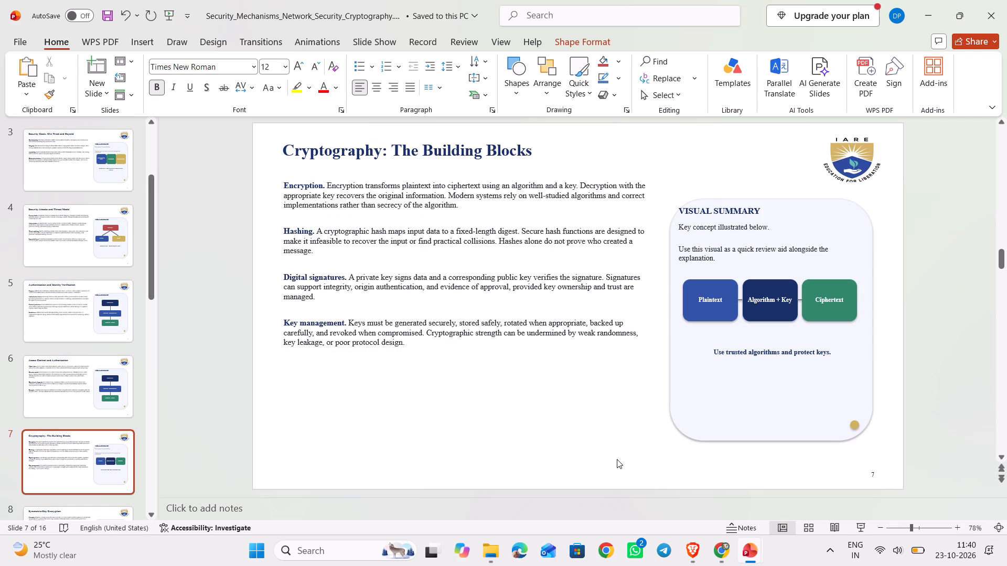
Delete the "Key distribution" paragraph from slide 8, Symmetric-Key Encryption.
key("Down")
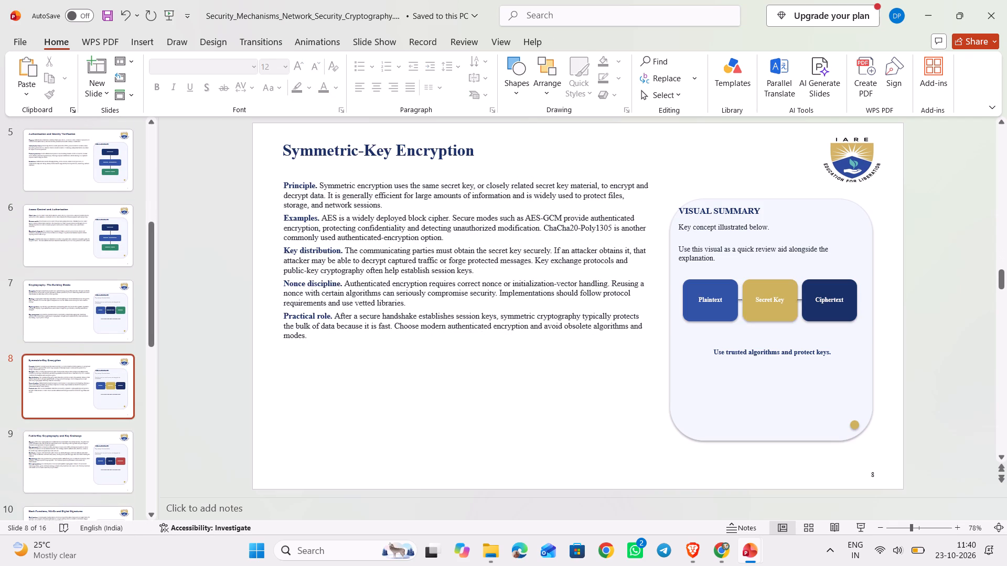
left_click_drag(284, 250, 511, 259)
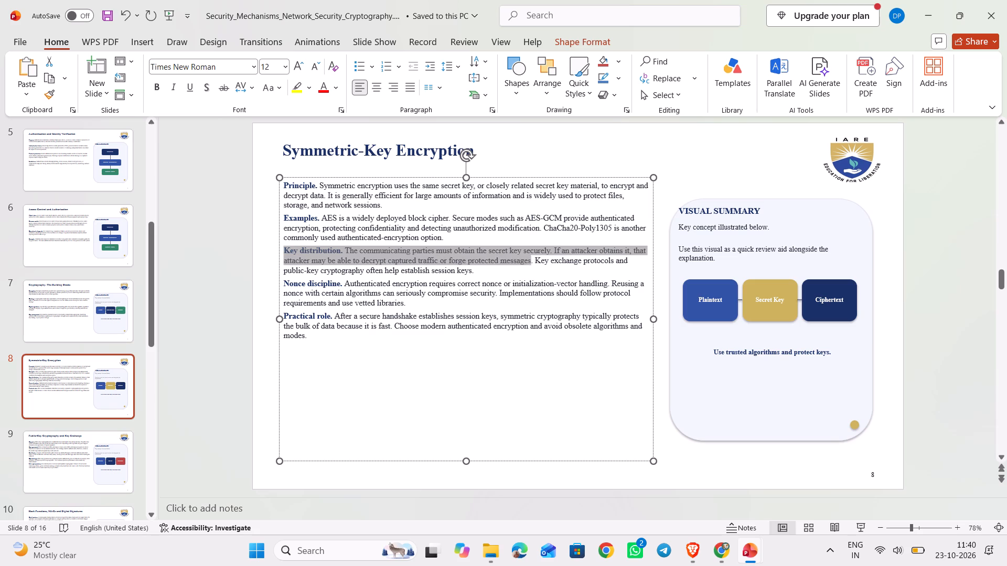
left_click_drag(511, 259, 509, 271)
key("BackSpace")
Insert a blank line between each of the four remaining body paragraphs on slide 8.
key("Return")
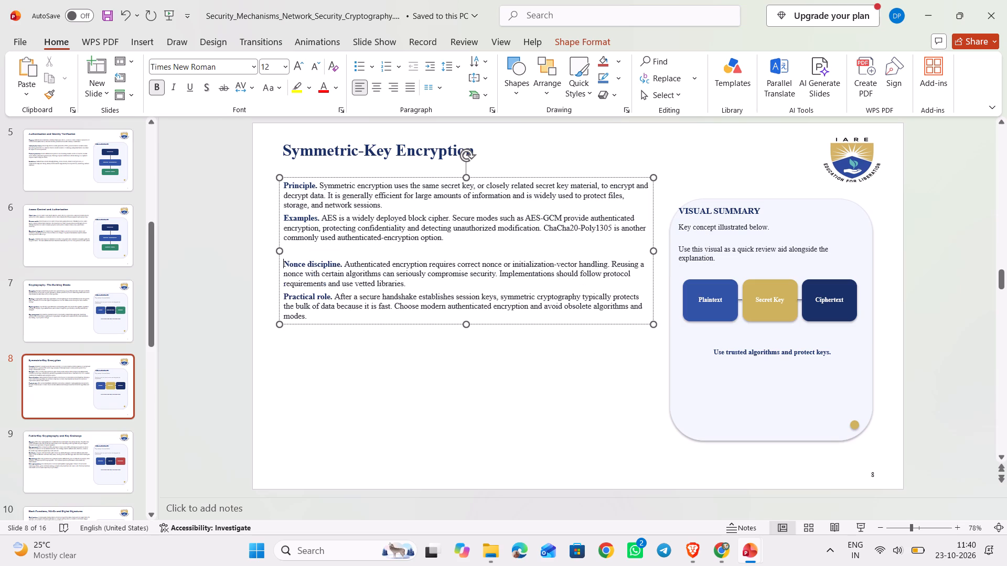
key("Down")
key("Down")
key("Down")
key("Return")
key("Up")
key("Up")
key("Up")
key("Up")
key("Up")
key("Up")
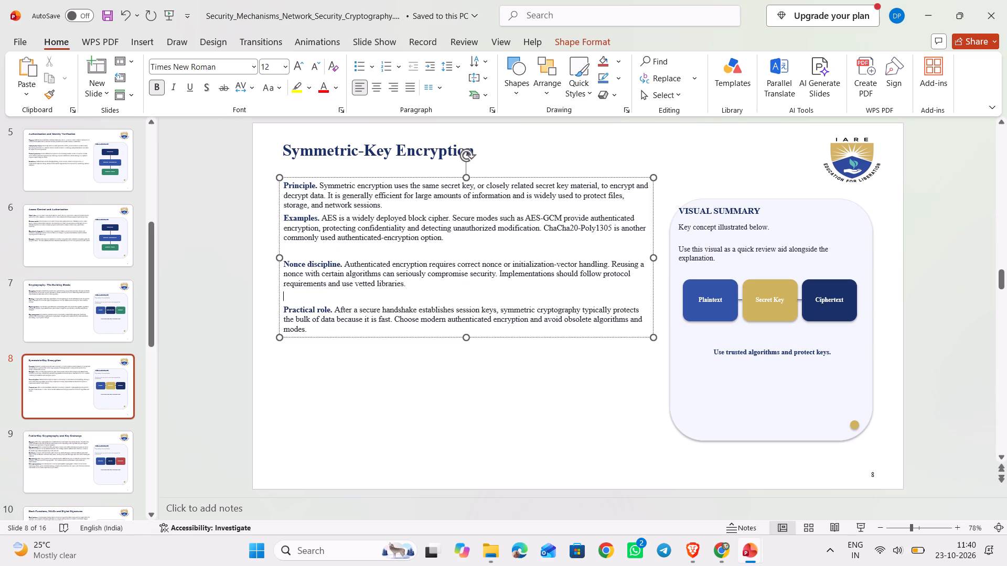
key("Up")
key("Up")
key("Up")
key("Down")
key("Return")
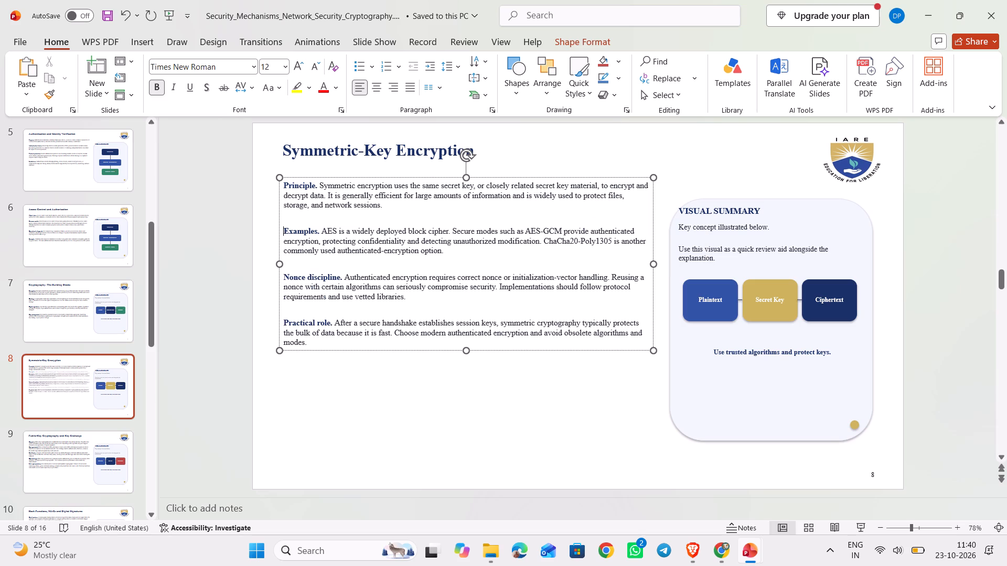
left_click(537, 462)
Delete the "Hybrid design" paragraph from slide 9, Public-Key Cryptography and Key Exchange.
key("Down")
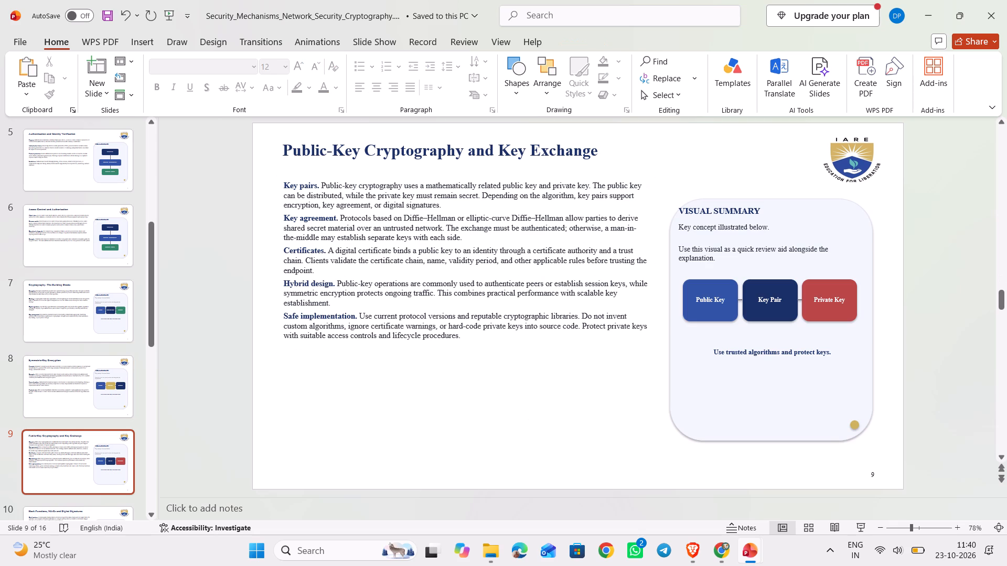
left_click(283, 281)
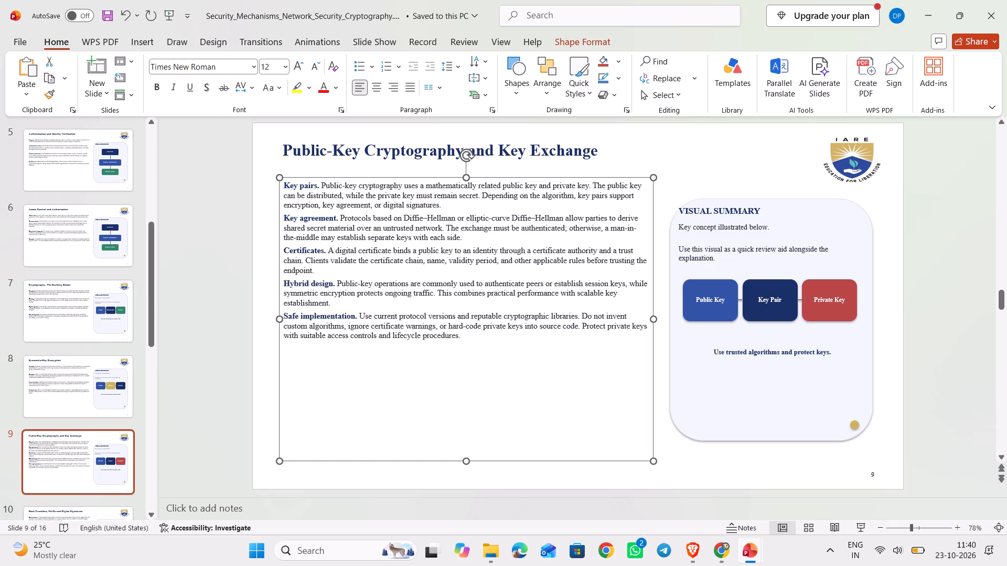
left_click_drag(284, 282, 353, 308)
key("BackSpace")
Insert a blank line between each of the four remaining body paragraphs on slide 9.
key("Return")
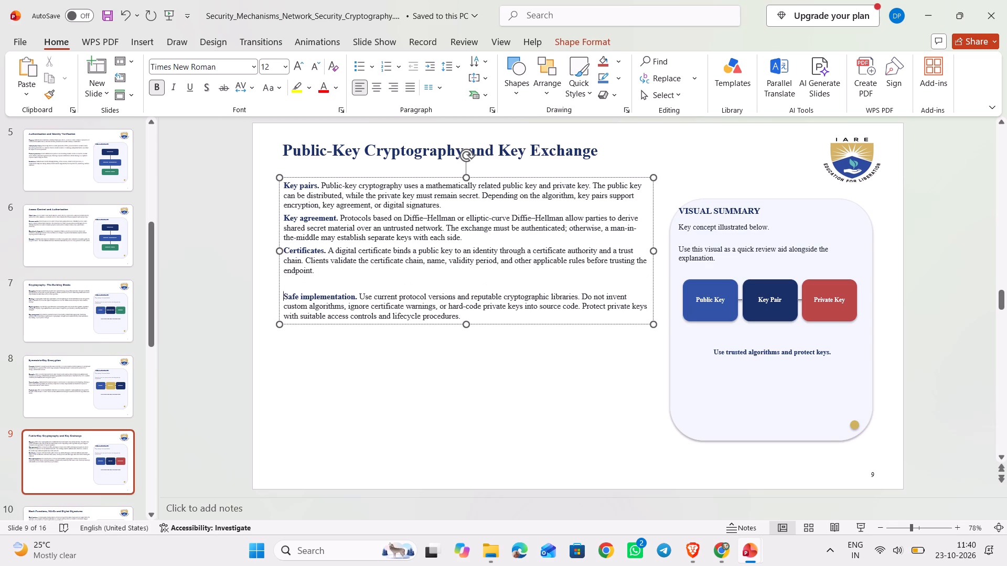
key("Up")
key("Up")
key("Up")
key("Up")
key("Return")
key("Up")
key("Up")
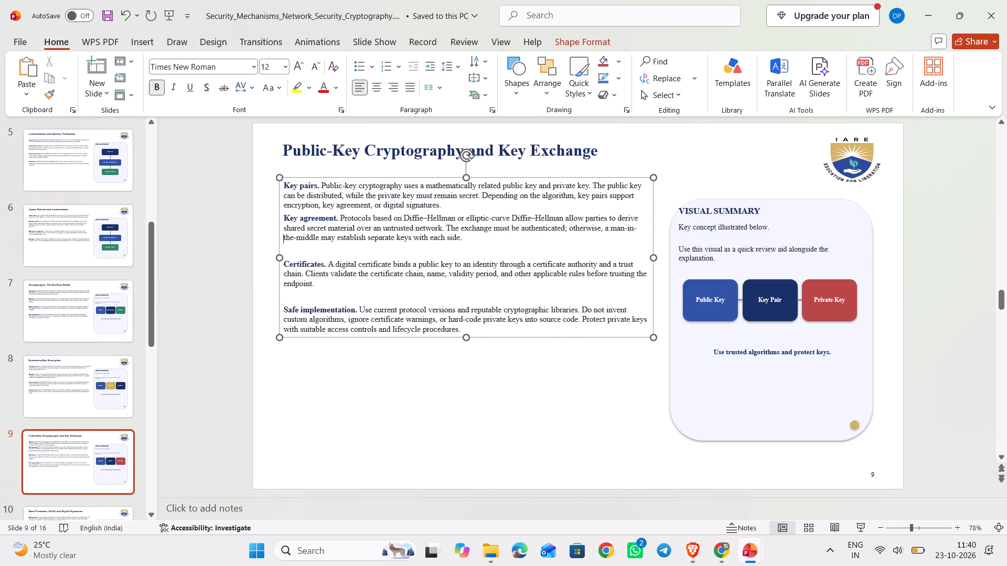
key("Up")
key("Up")
key("Return")
left_click(489, 440)
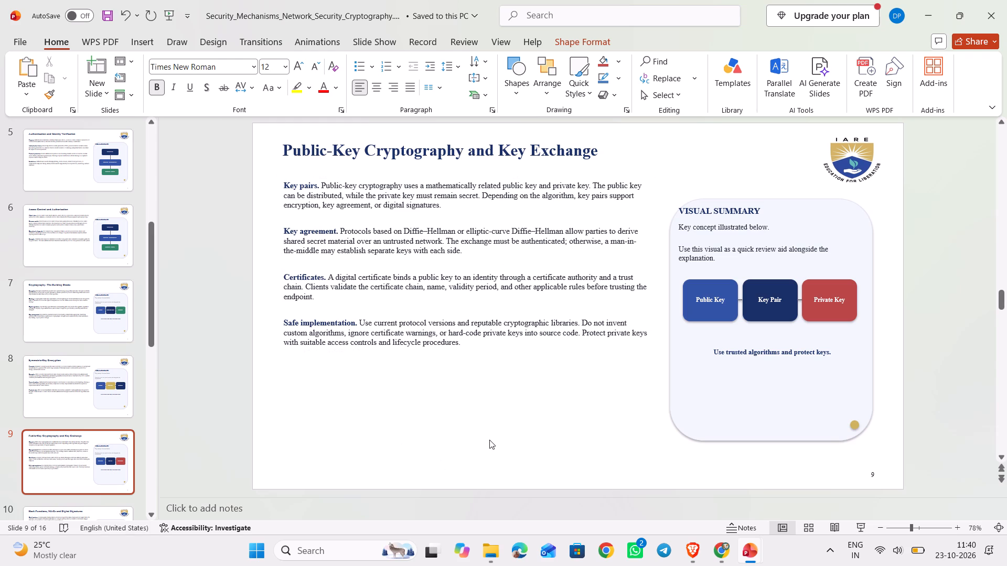
Delete the "Digital signatures" paragraph from slide 10, Hash Functions, MACs and Digital Signatures.
key("Down")
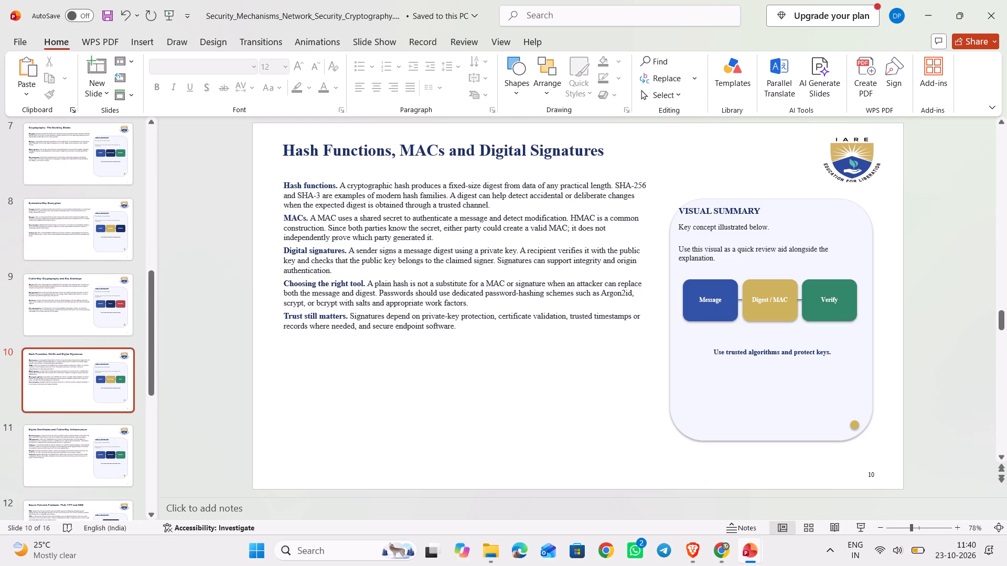
left_click(363, 270)
left_click_drag(363, 270, 273, 252)
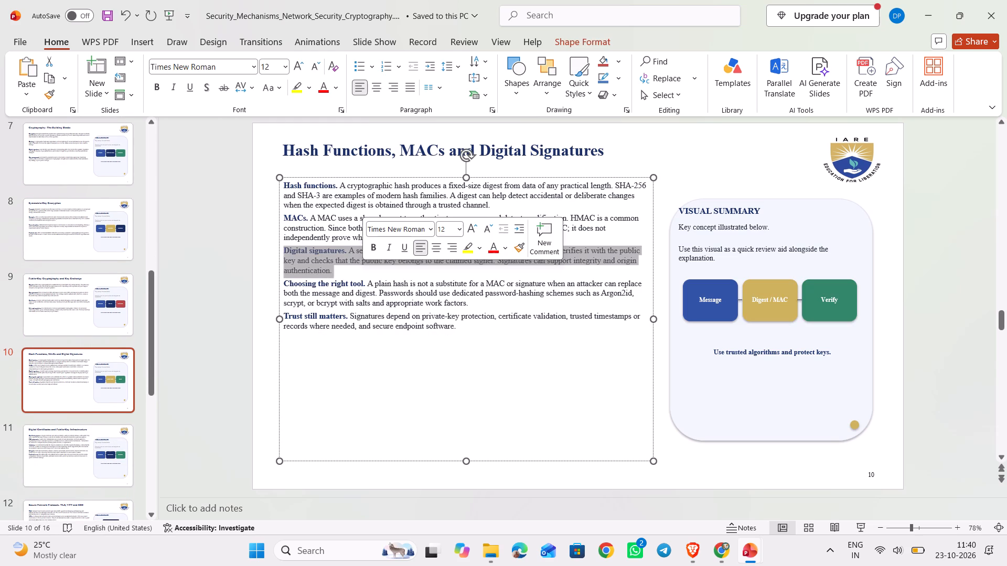
left_click_drag(273, 252, 272, 250)
key("BackSpace")
Insert a blank line between each of the four remaining body paragraphs on slide 10.
key("Return")
key("Down")
key("Down")
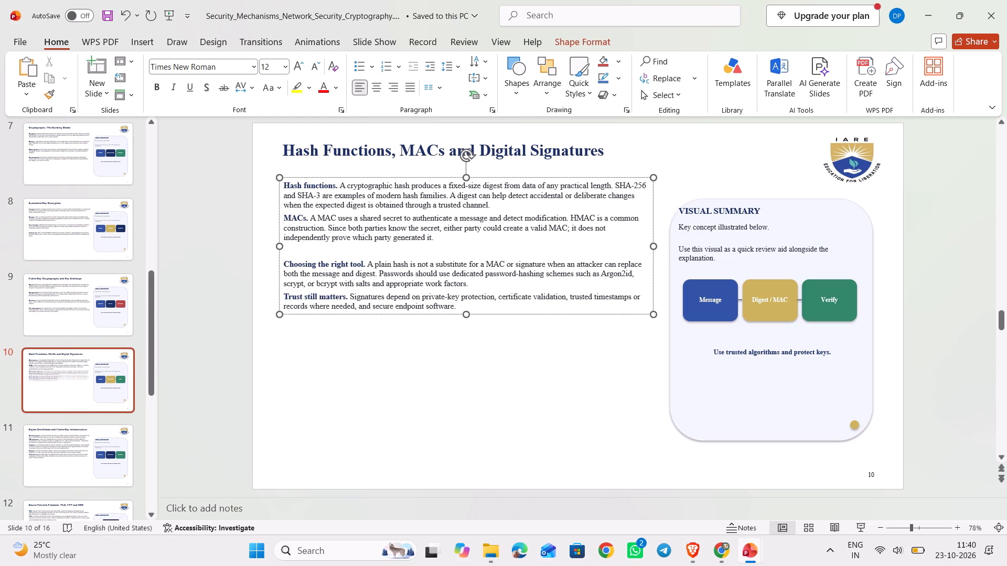
key("Down")
key("Return")
key("Up")
key("Up")
key("Up")
key("Up")
key("Up")
key("Up")
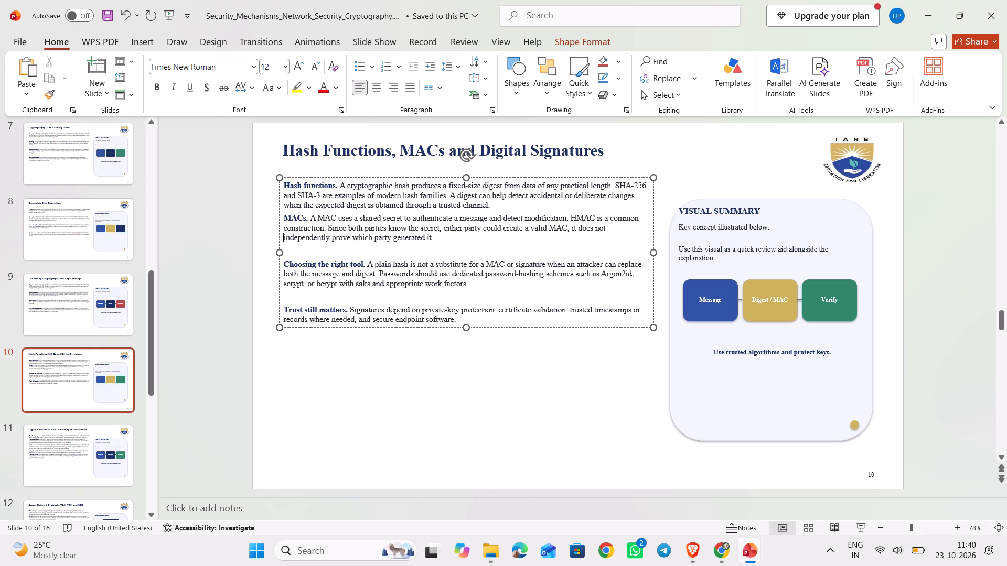
key("Up")
key("Up")
key("Return")
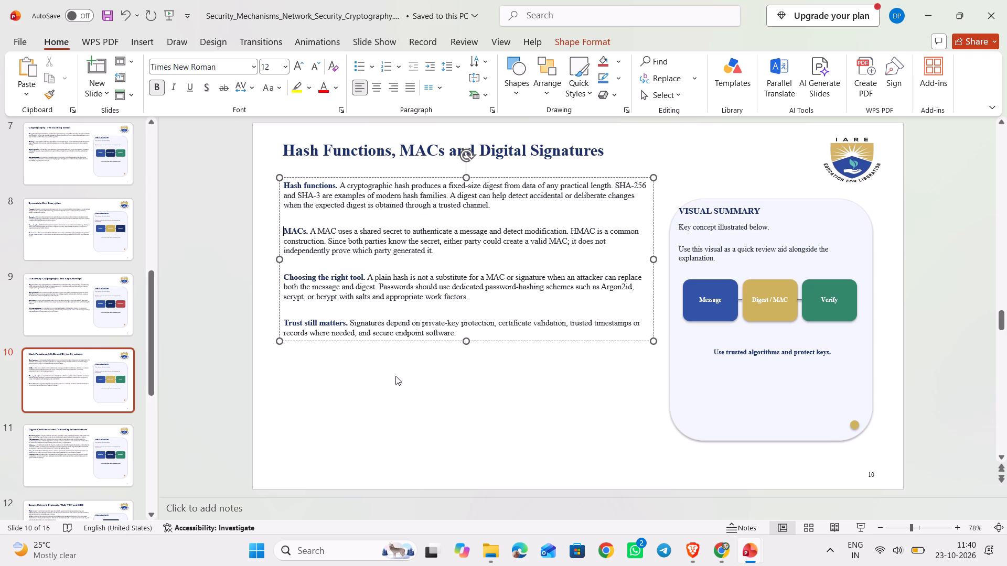
left_click(449, 390)
Delete the "Validation" paragraph from slide 11, Digital Certificates and Public-Key Infrastructure.
key("Down")
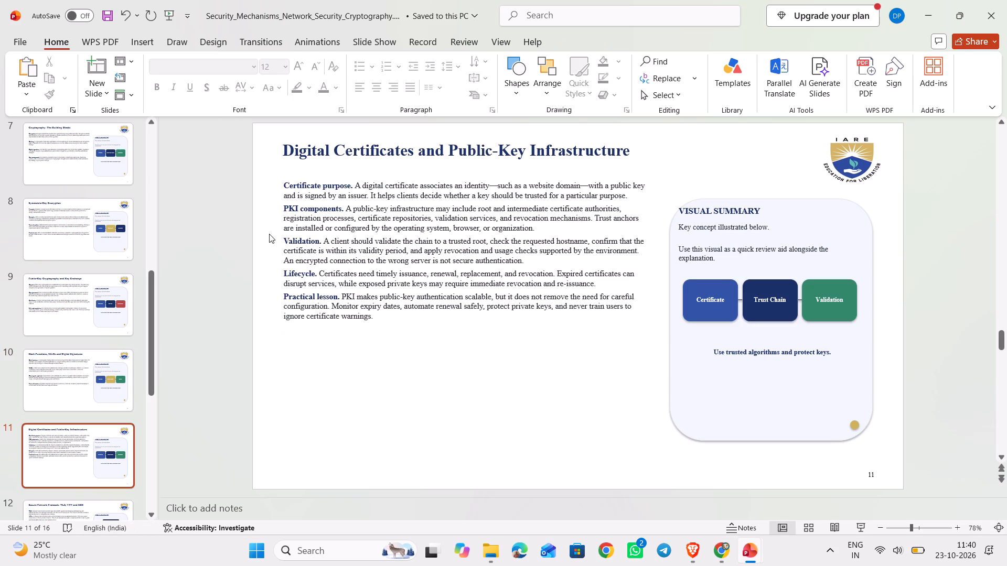
left_click_drag(284, 239, 543, 256)
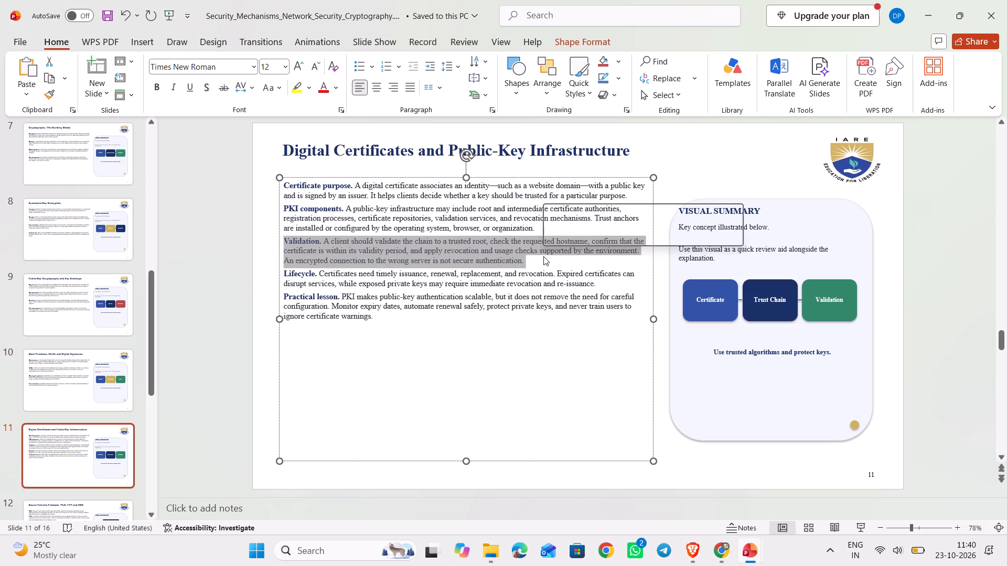
key("BackSpace")
Insert a blank line between each of the four remaining body paragraphs on slide 11.
key("Return")
key("Down")
key("Down")
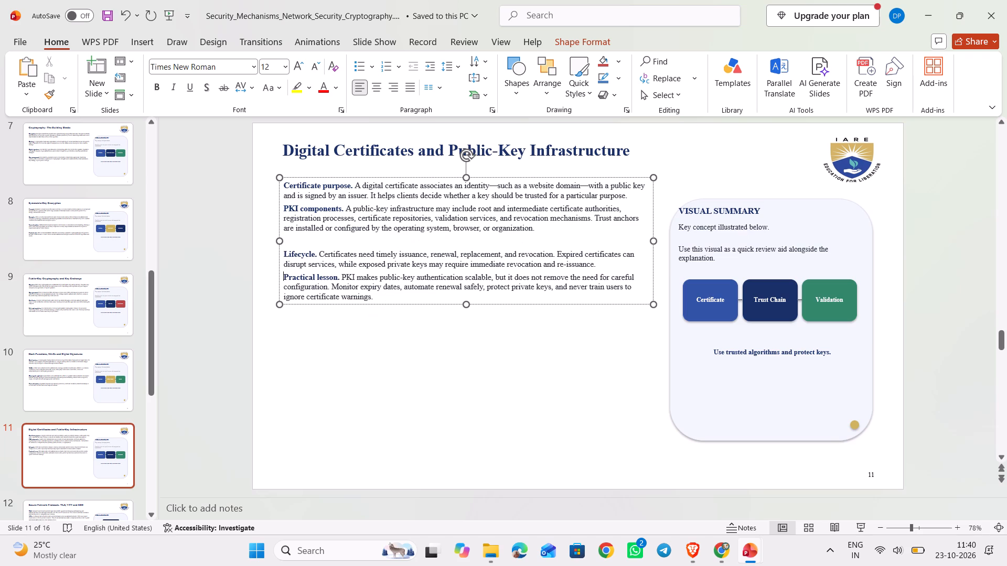
key("Return")
key("Up")
key("Up")
key("Up")
key("Up")
key("Up")
key("Up")
key("Up")
key("Return")
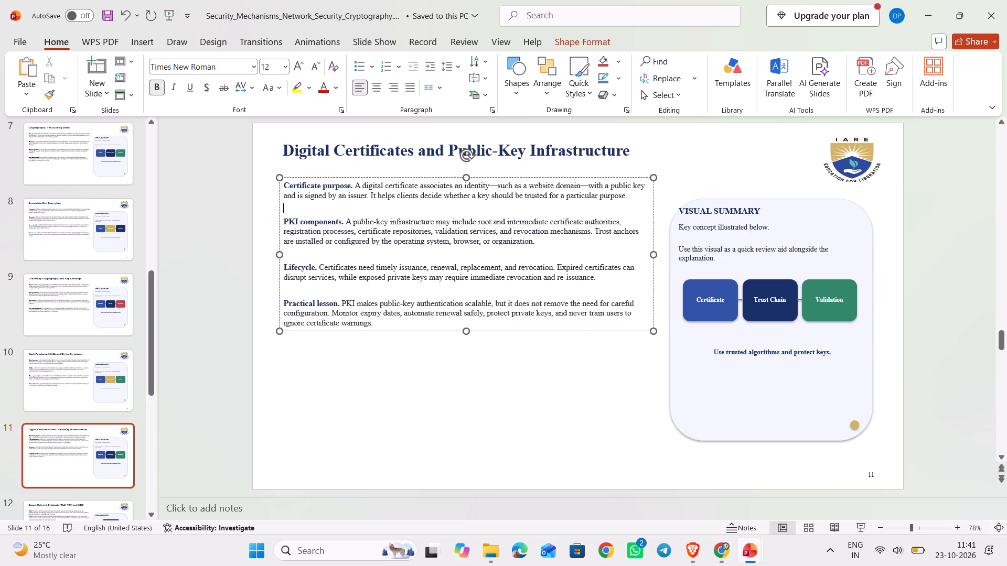
left_click(580, 427)
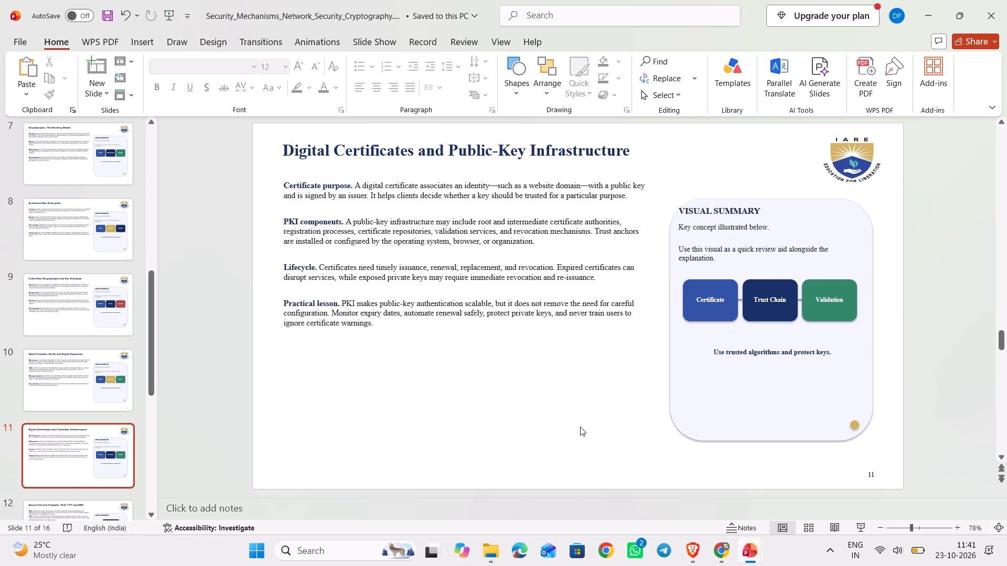
Delete the "Secure configuration" paragraph from slide 12, Secure Network Protocols: TLS, VPN and SSH.
key("Down")
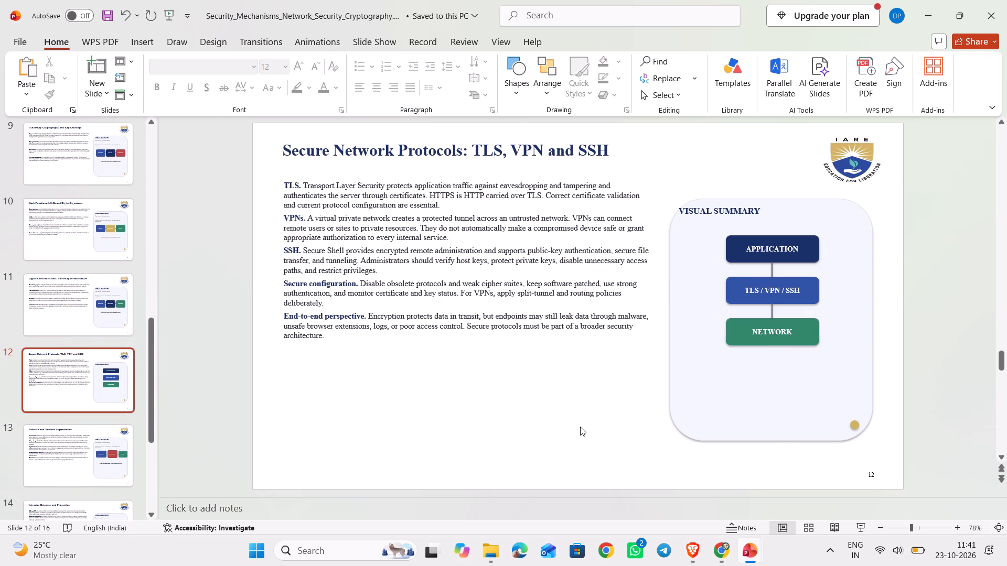
left_click_drag(329, 301, 312, 291)
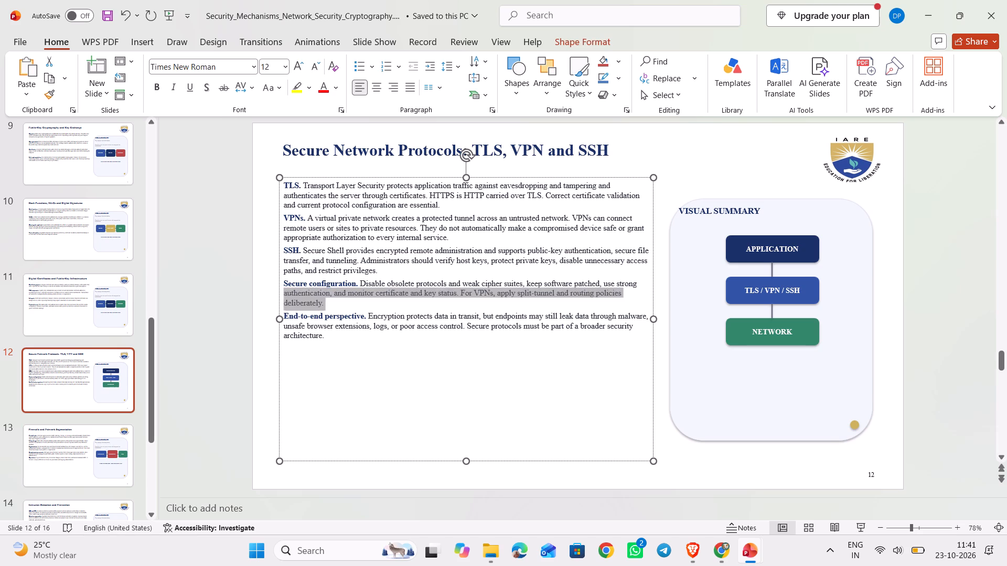
left_click_drag(312, 291, 293, 284)
key("BackSpace")
Insert a blank line between each of the four remaining body paragraphs on slide 12.
key("Return")
key("Up")
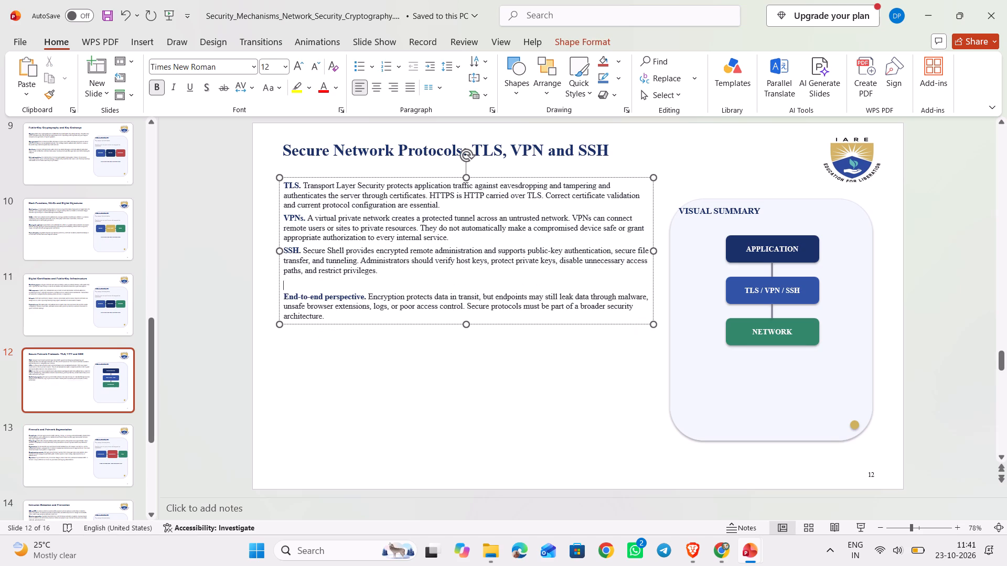
key("Up")
key("Up")
key("Up")
key("Up")
key("Down")
key("Return")
key("Up")
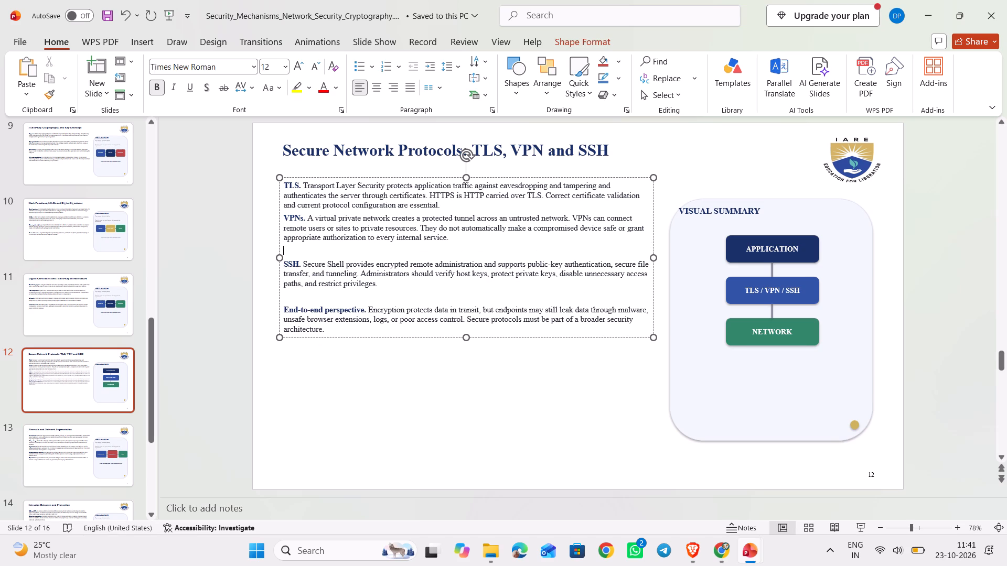
key("Up")
key("Up")
key("Up")
key("Return")
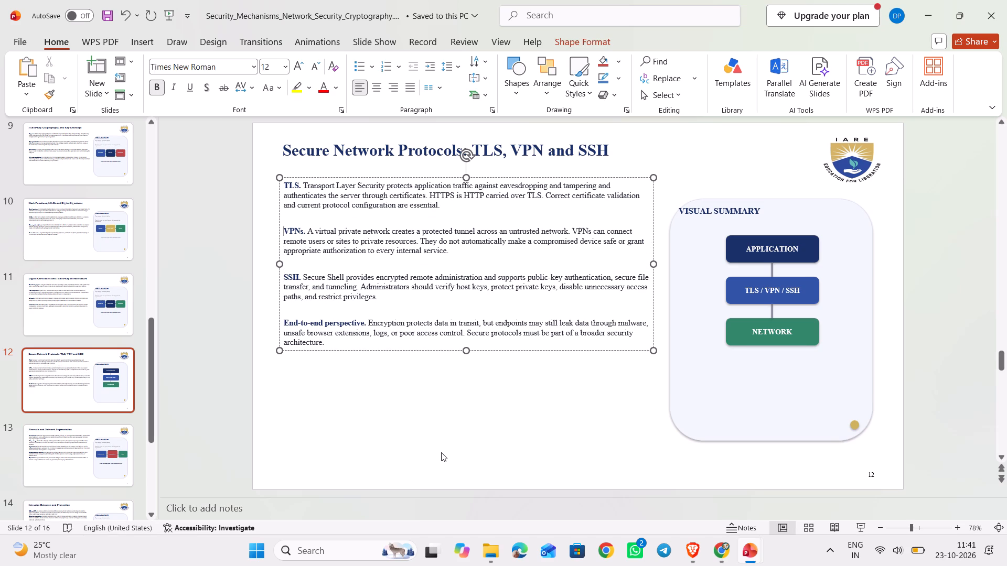
left_click(441, 452)
Delete the "Complementary controls" paragraph from slide 13, Firewalls and Network Segmentation.
key("Down")
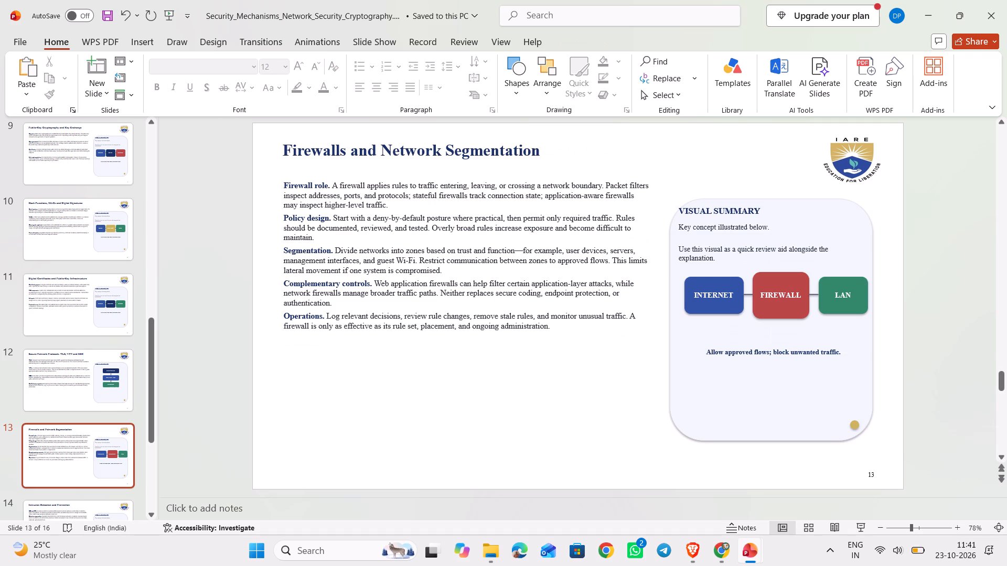
left_click_drag(358, 302, 284, 284)
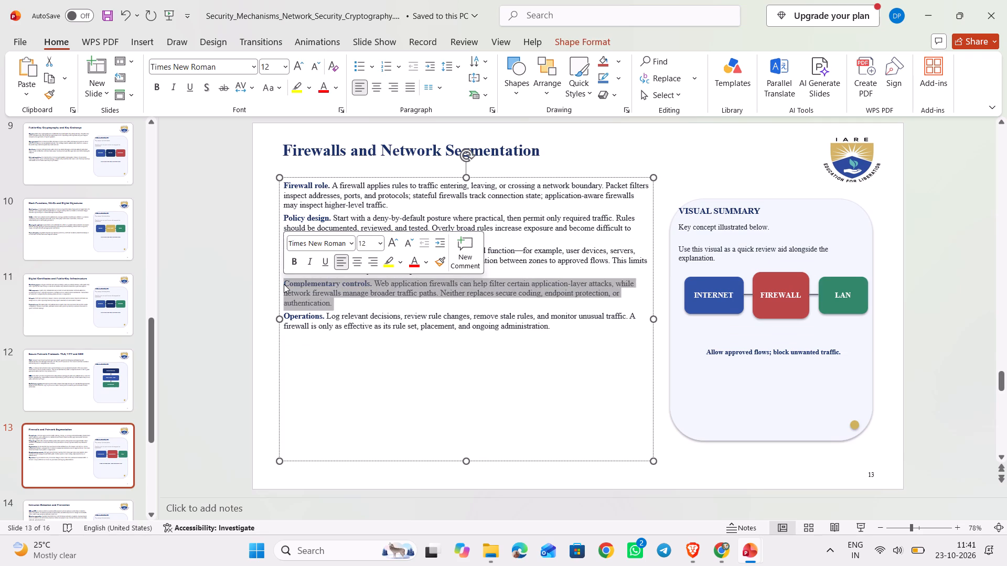
key("BackSpace")
Insert a blank line between each of the four remaining body paragraphs on slide 13.
key("Return")
key("Up")
key("Up")
key("Up")
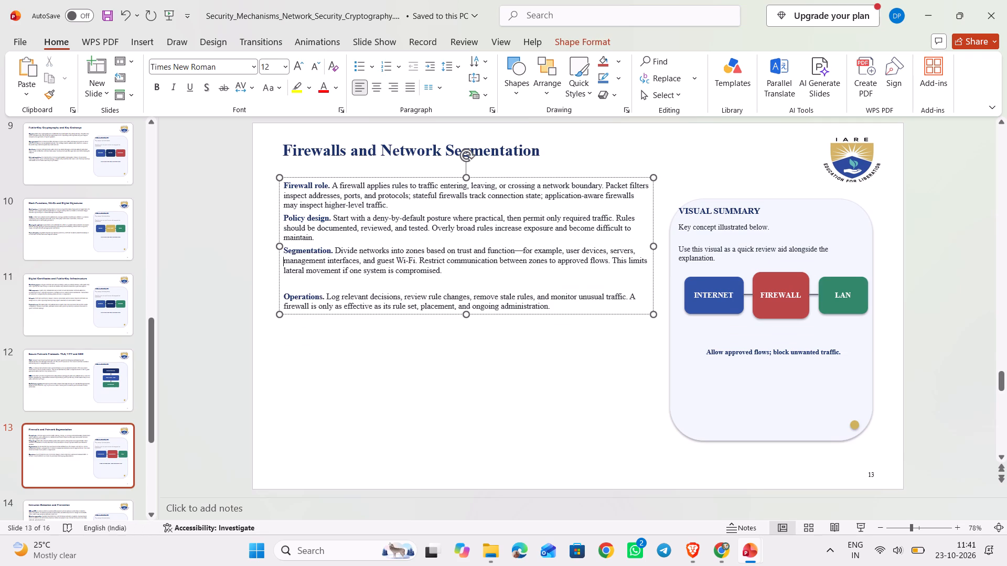
key("Up")
key("Return")
key("Up")
key("Up")
key("Up")
key("Up")
key("Return")
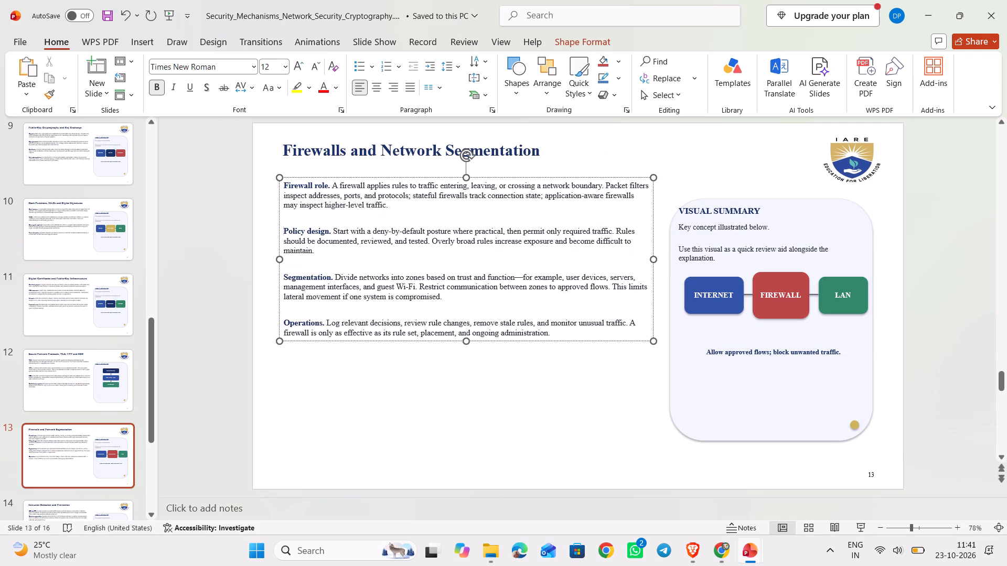
Delete the "Segmentation" paragraph from slide 13, leaving one blank line between "Policy design" and "Operations".
left_click_drag(451, 307, 324, 261)
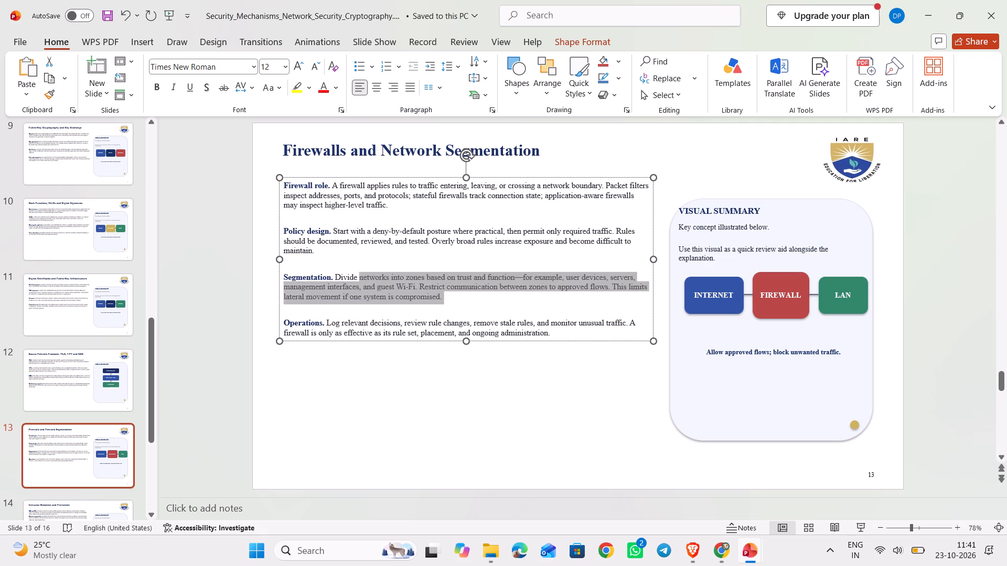
left_click_drag(324, 261, 288, 217)
left_click(450, 307)
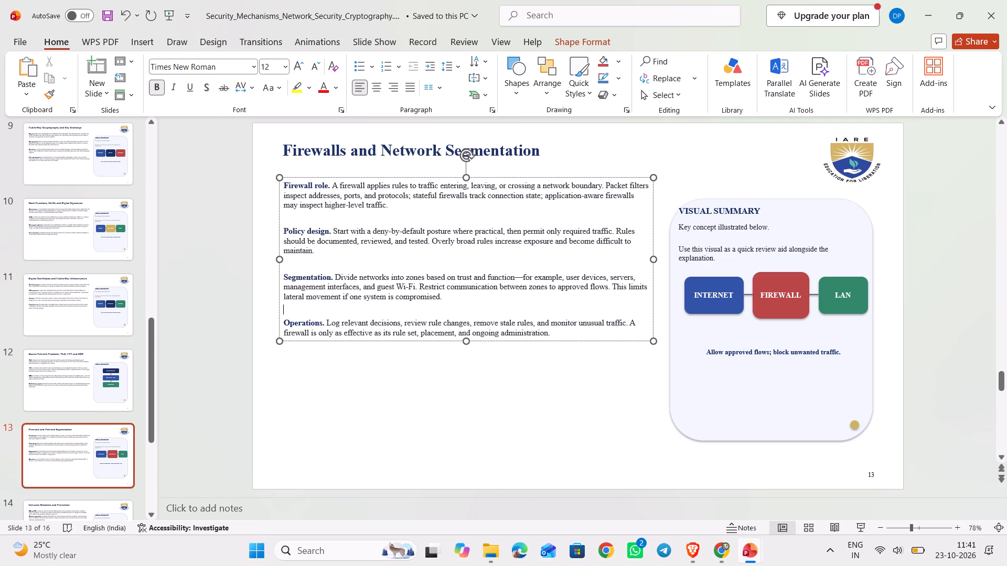
triple_click(450, 307)
left_click_drag(450, 307, 294, 279)
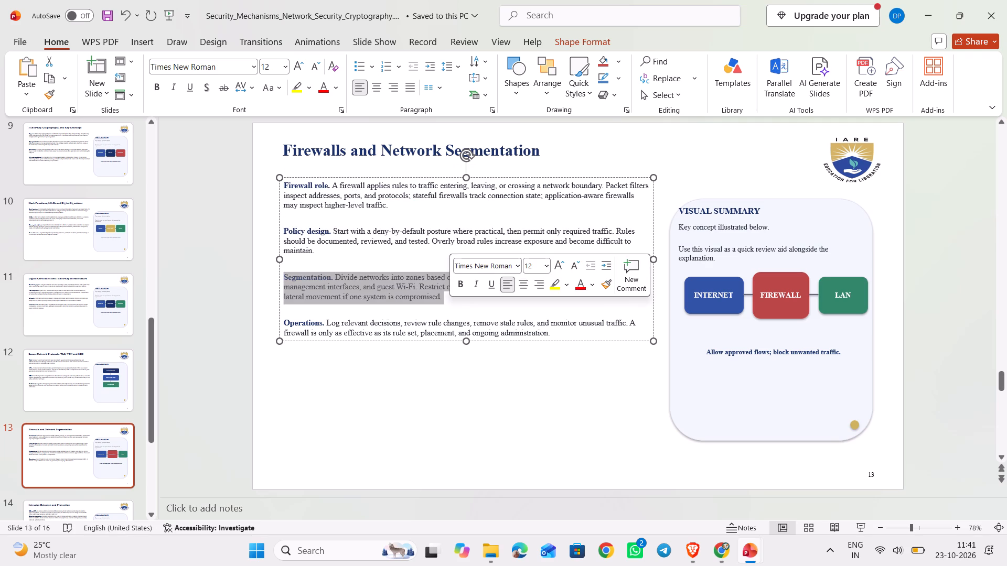
left_click_drag(294, 279, 292, 279)
key("BackSpace")
key("BackSpace")
key("BackSpace")
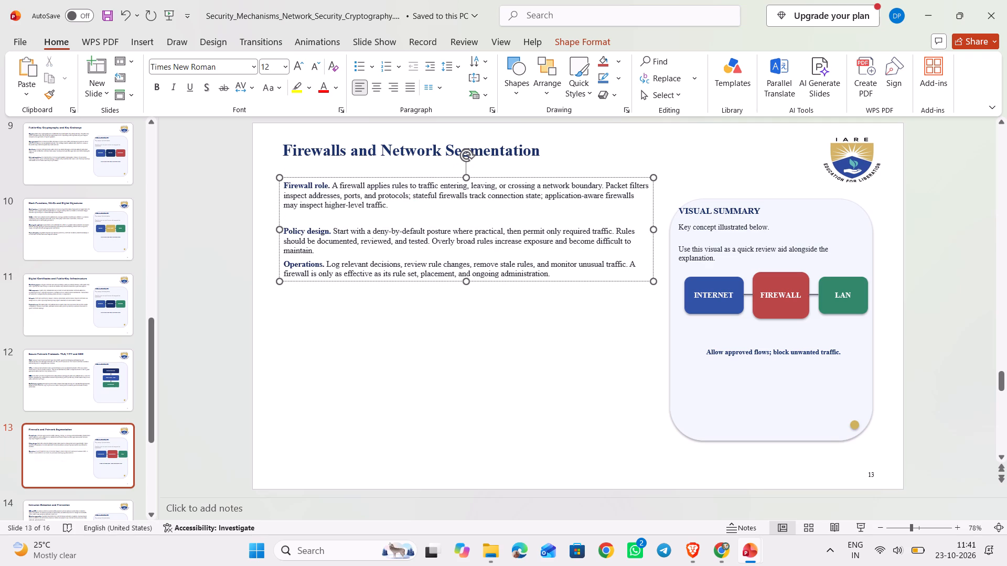
key("Return")
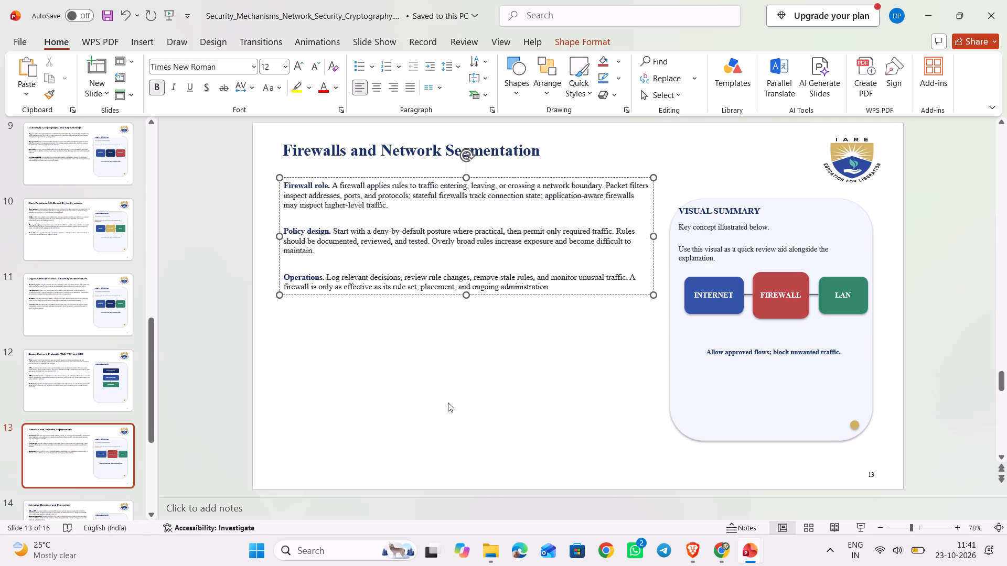
left_click(455, 408)
Delete the "Suggested references" and "Further reading" paragraphs from slide 16, Conclusion and References.
key("Down")
key("Down")
key("Down")
key("Down")
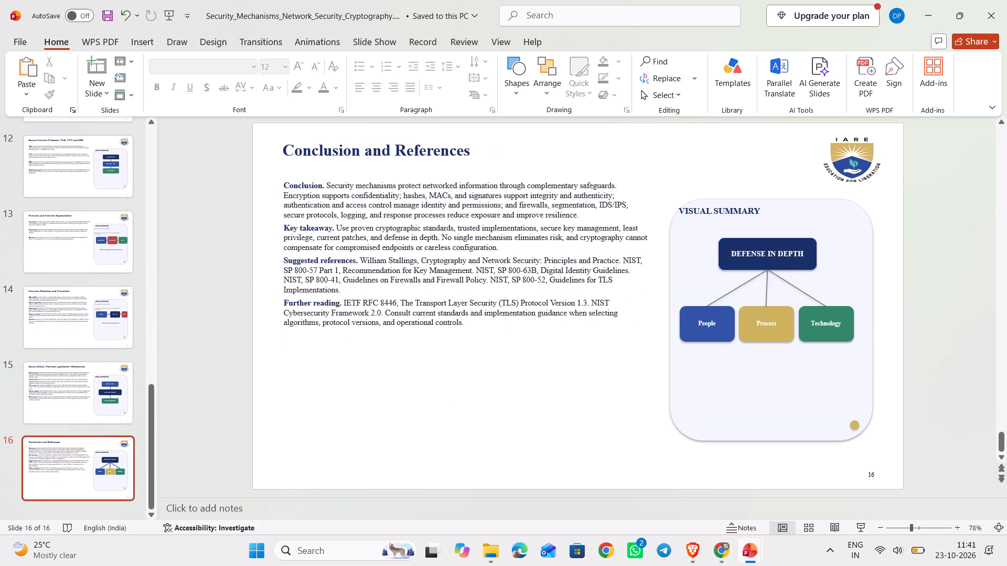
key("Down")
key("Down")
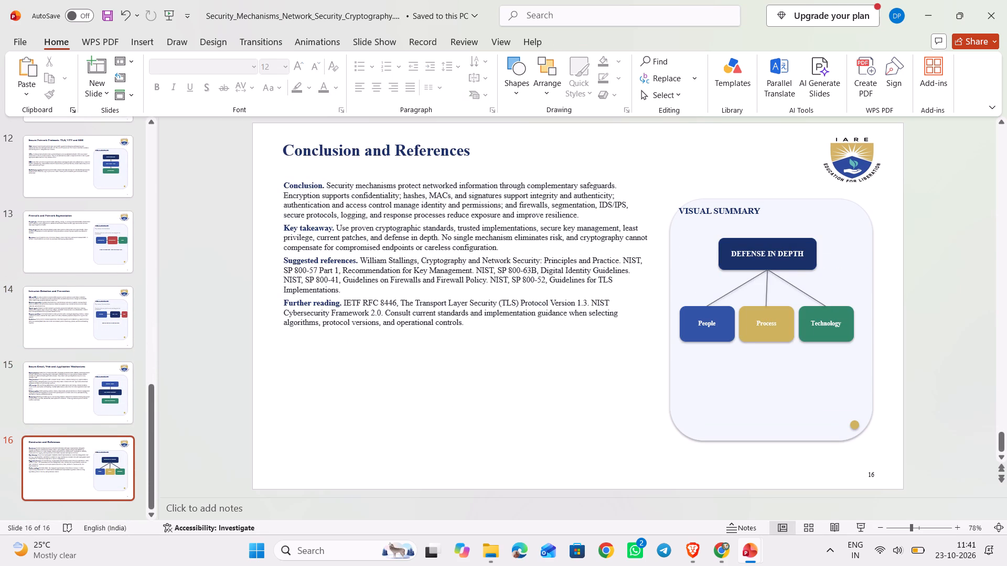
left_click(468, 320)
left_click_drag(467, 320, 305, 287)
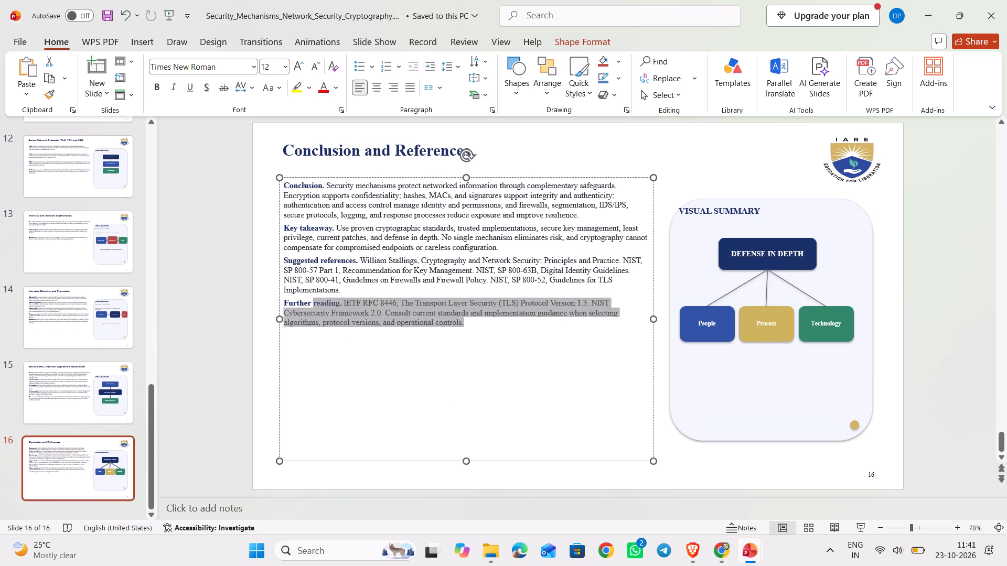
left_click_drag(305, 287, 269, 262)
key("BackSpace")
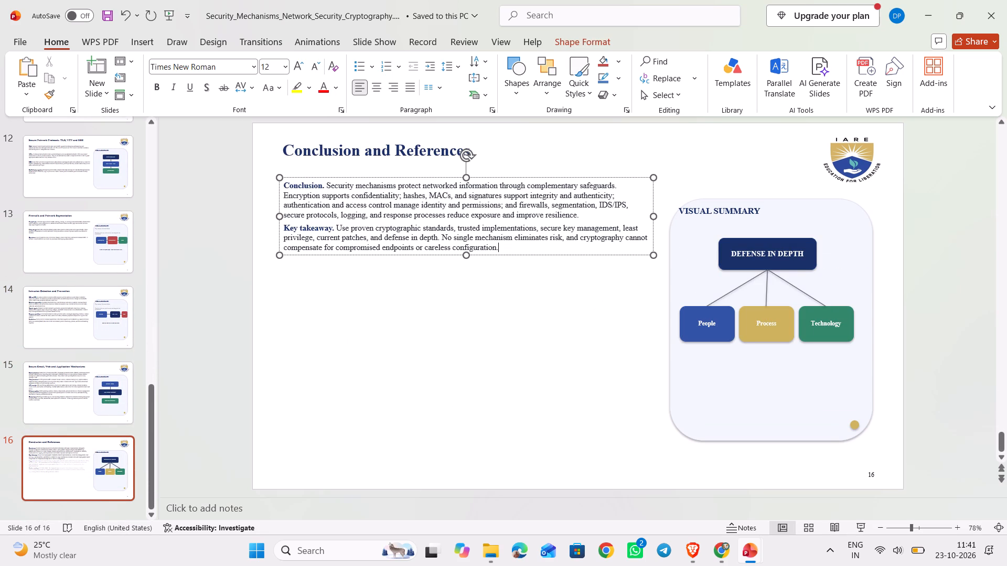
Insert a blank line between the "Conclusion" and "Key takeaway" paragraphs on slide 16.
left_click(333, 354)
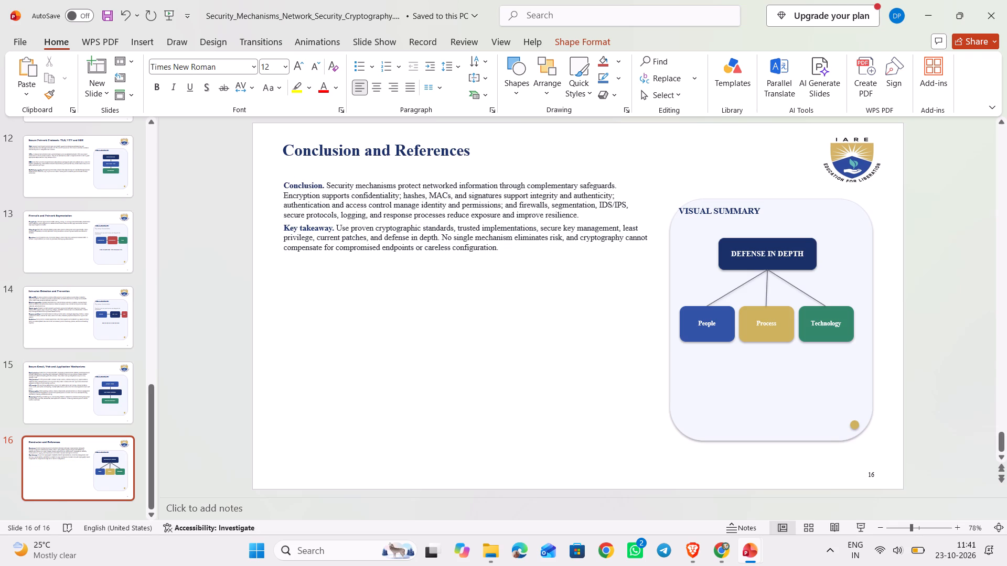
left_click(584, 215)
key("Return")
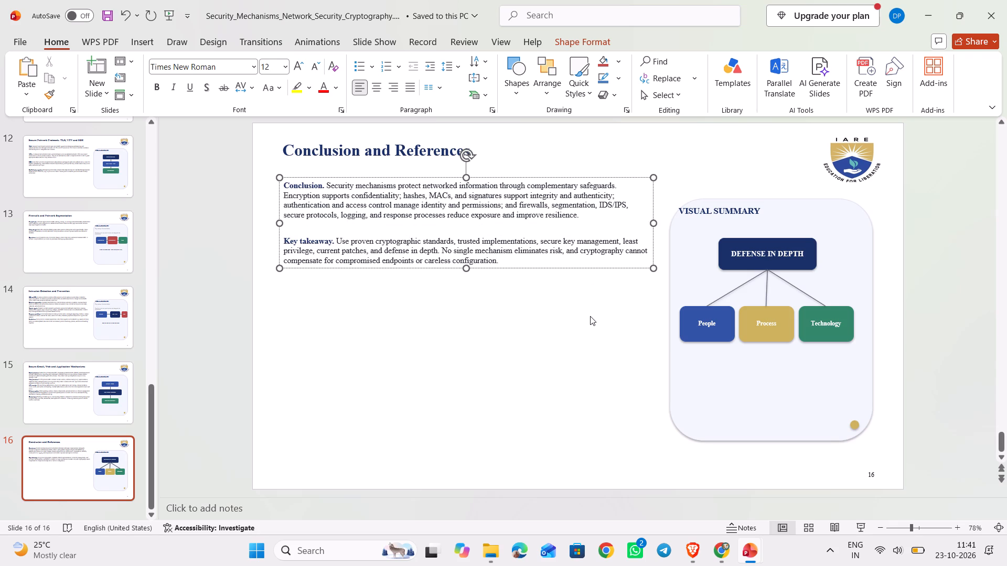
left_click(590, 319)
Delete the "API security" and "Software updates" paragraphs from slide 15, Secure Email, Web and Application Mechanisms.
key("Up")
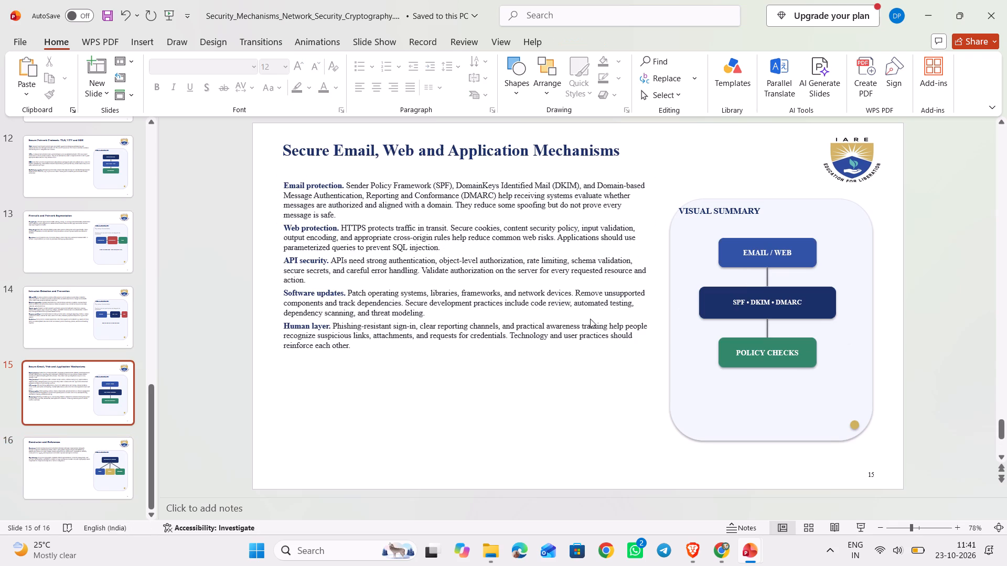
left_click_drag(441, 311, 329, 280)
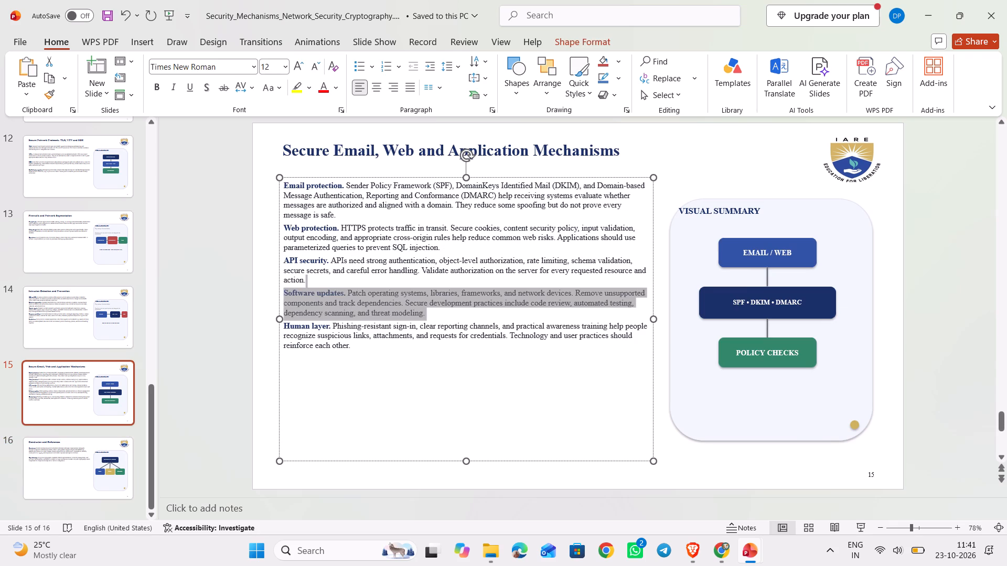
left_click_drag(329, 280, 280, 259)
key("BackSpace")
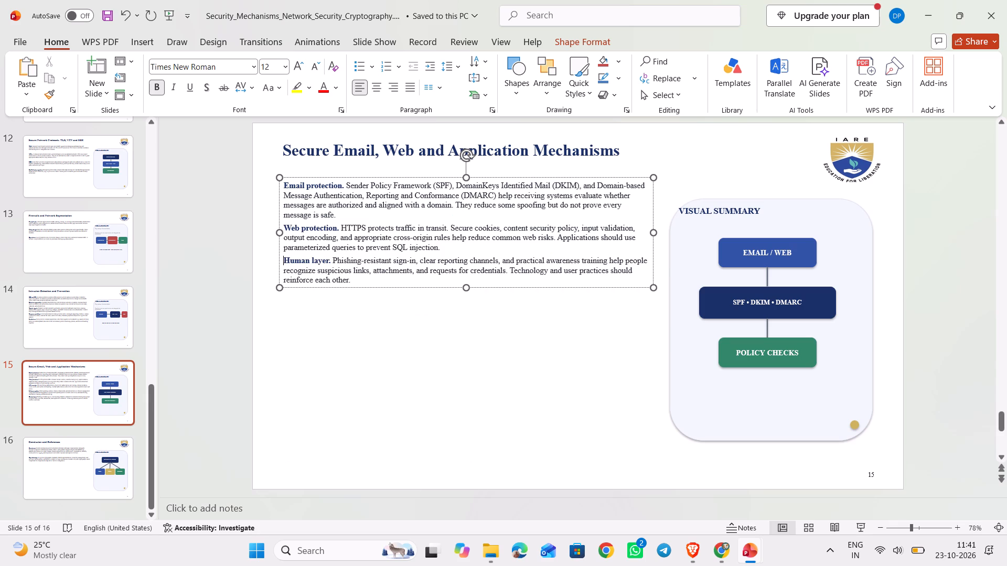
Insert a blank line between each of the three remaining body paragraphs on slide 15.
key("Return")
key("Up")
key("Up")
key("Up")
key("Up")
key("Return")
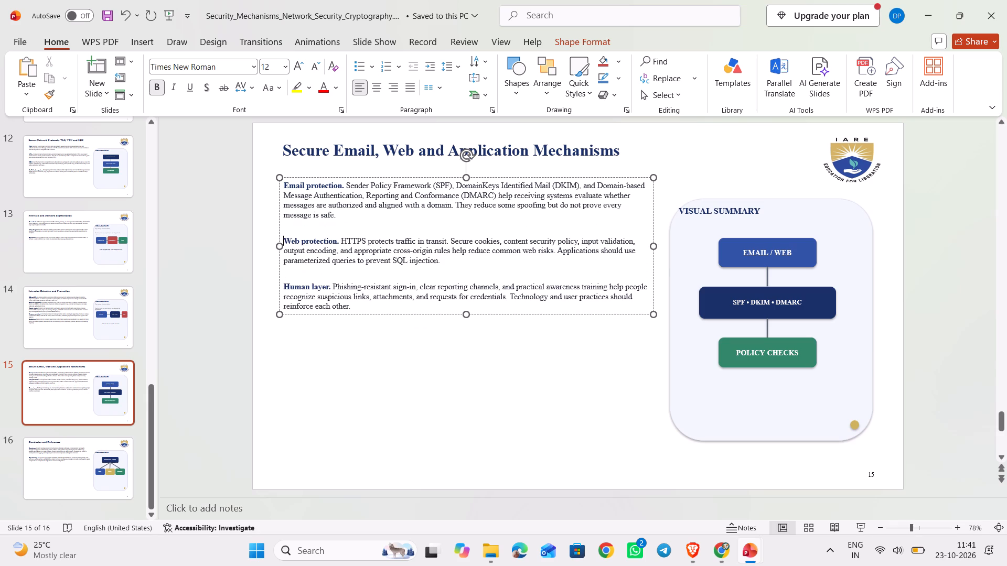
left_click(414, 397)
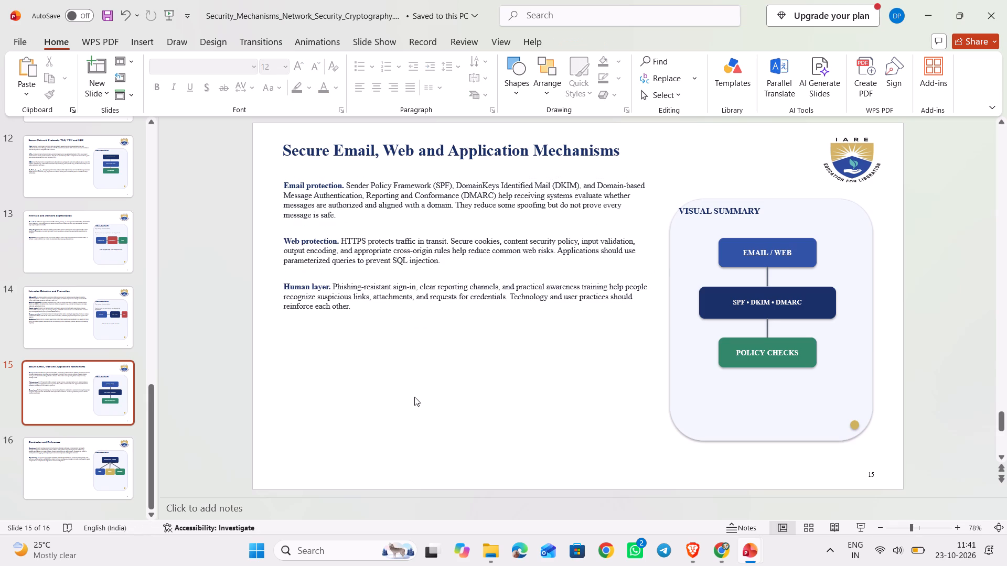
Delete the "Typical signals" and "Response workflow" paragraphs from slide 14, Intrusion Detection and Prevention.
key("Up")
left_click_drag(326, 301, 297, 278)
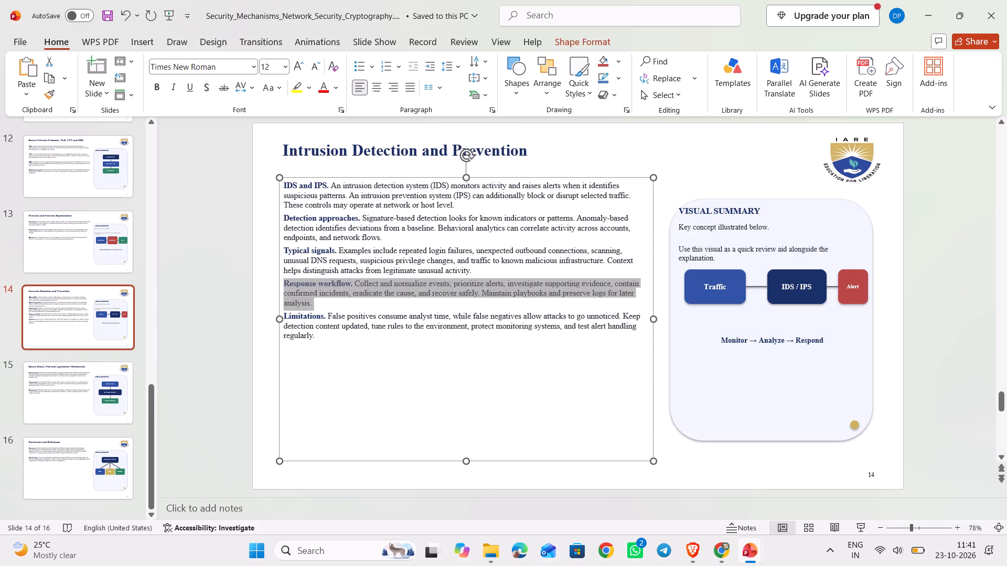
left_click_drag(297, 278, 282, 250)
key("BackSpace")
Insert a blank line between each of the three remaining body paragraphs on slide 14.
key("Return")
key("Up")
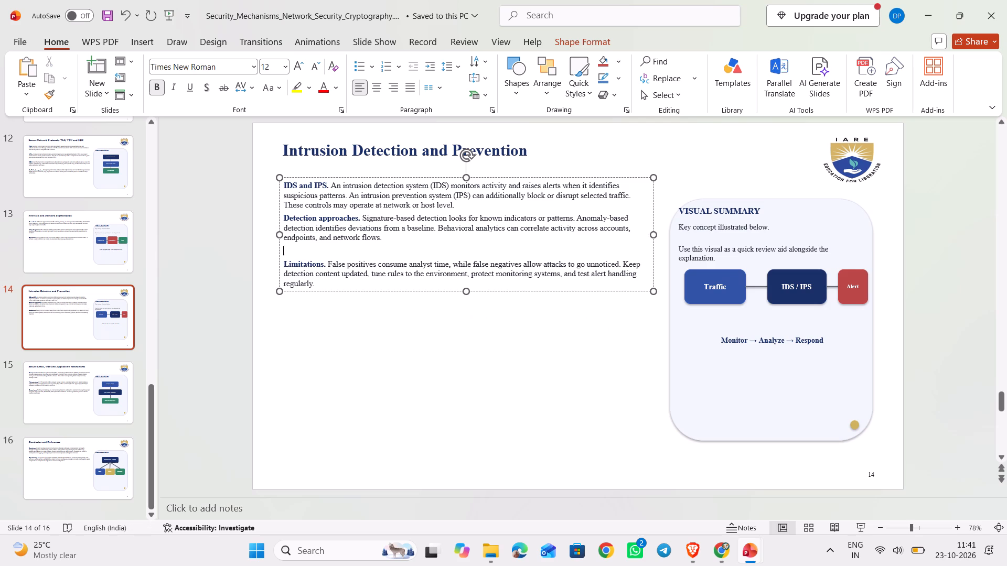
key("Up")
key("Up")
key("Up")
key("Return")
key("backslash")
key("BackSpace")
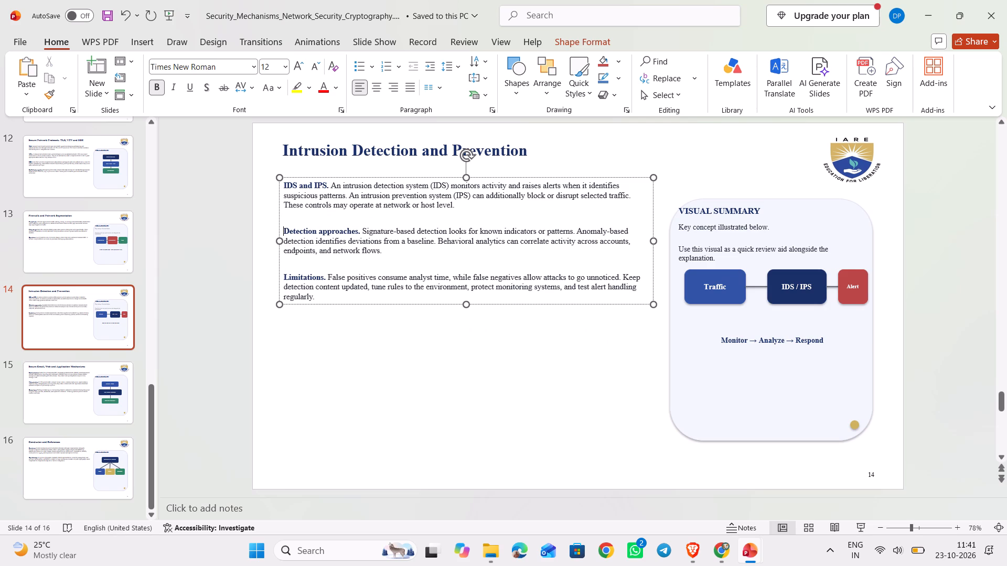
left_click(362, 406)
Review the deck from the last slide back to the title slide and slide 2, checking paragraph trimming and spacing.
key("Up")
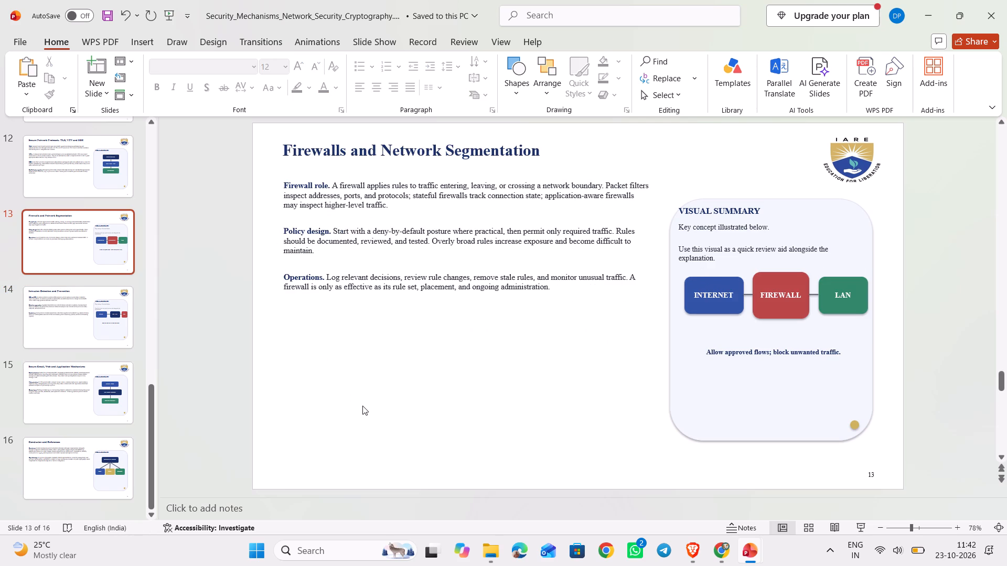
key("Down")
key("Down")
key("Down")
key("Down")
key("Down")
key("Down")
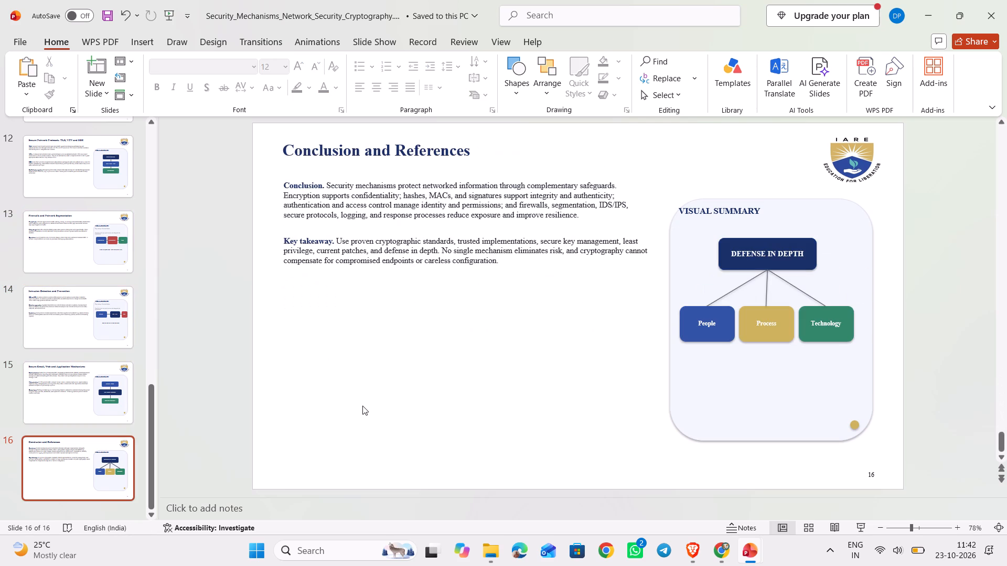
key("Down")
key("Up")
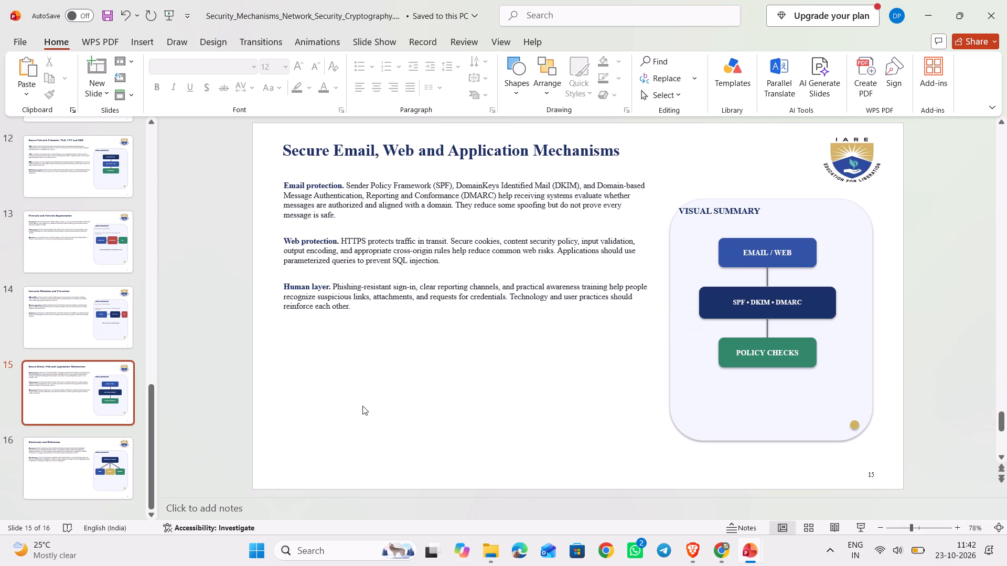
key("Up")
key("Up")
key("Up")
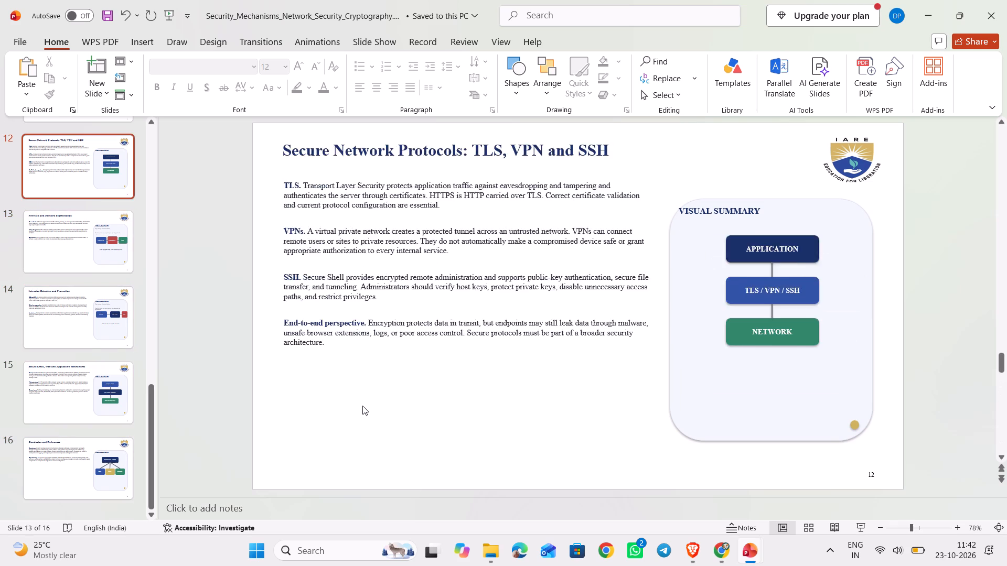
key("Up")
key("Up")
key("Up")
key("Up")
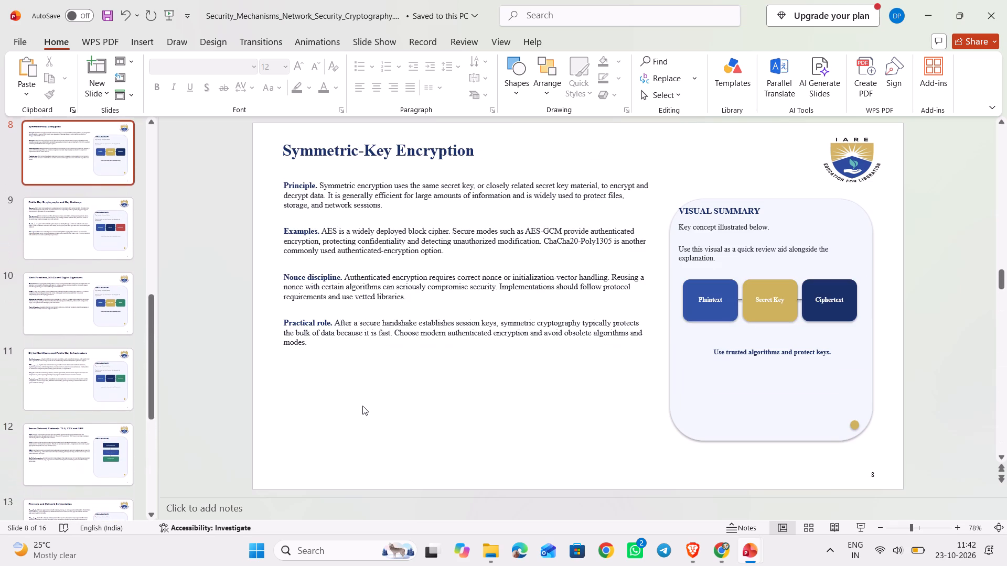
key("Up")
key("Up")
key("Up")
key("Up")
key("Up")
key("Up")
key("Up")
key("Up")
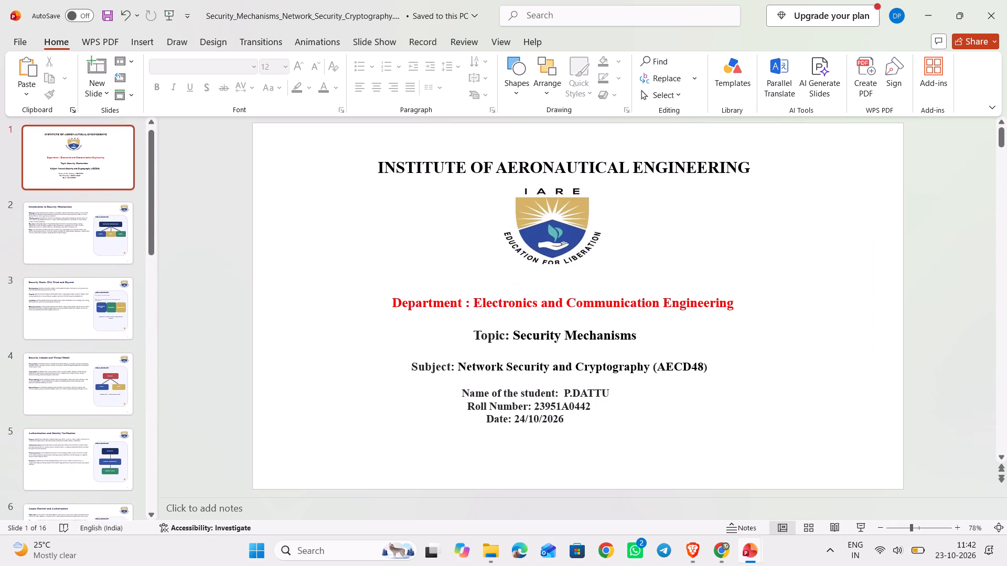
key("Down")
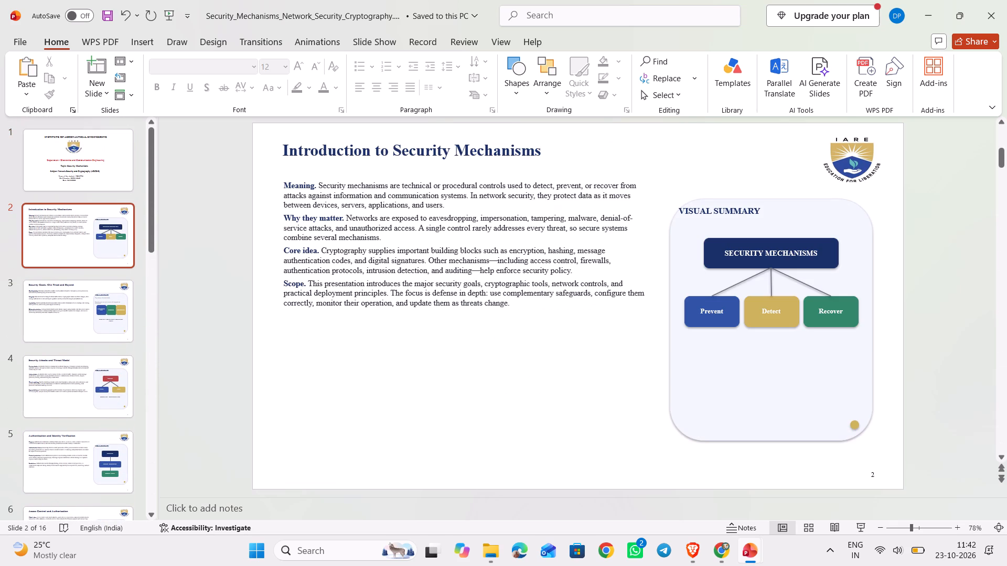